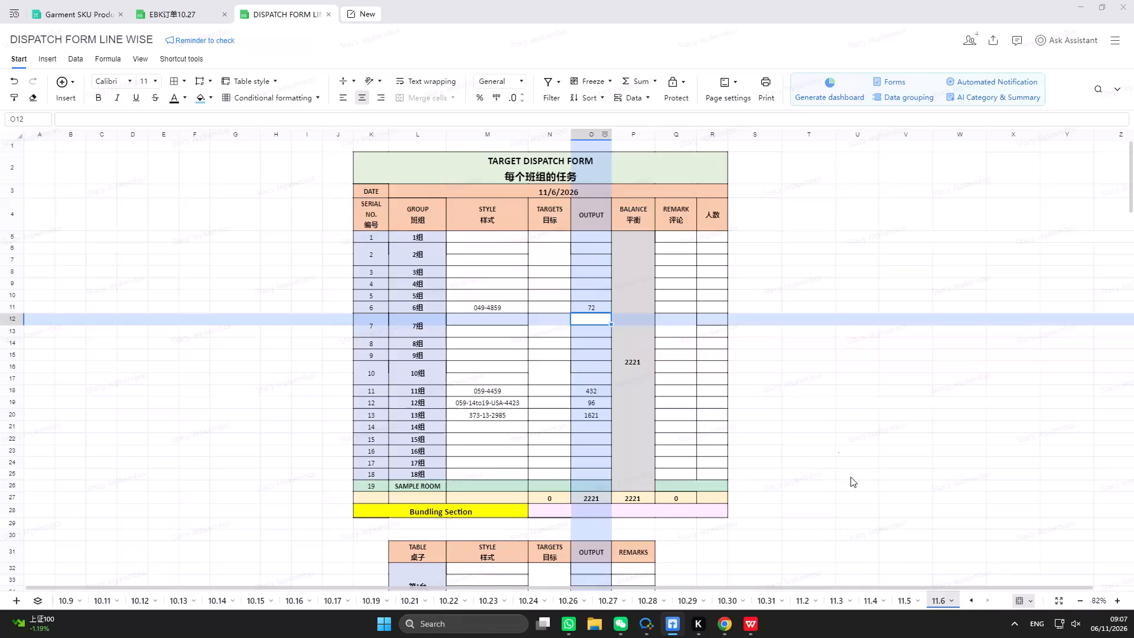
# Switch to Chrome and open youtube.com in a new tab, checking the Bluetooth devices along the way.
pyautogui.click(728, 627)
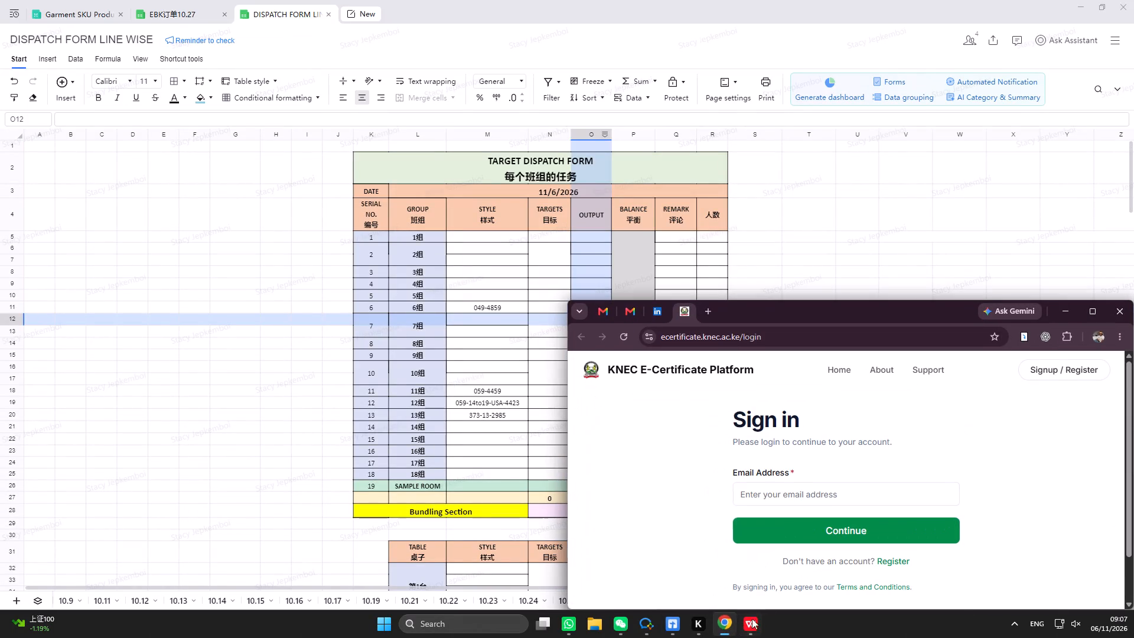
pyautogui.click(705, 314)
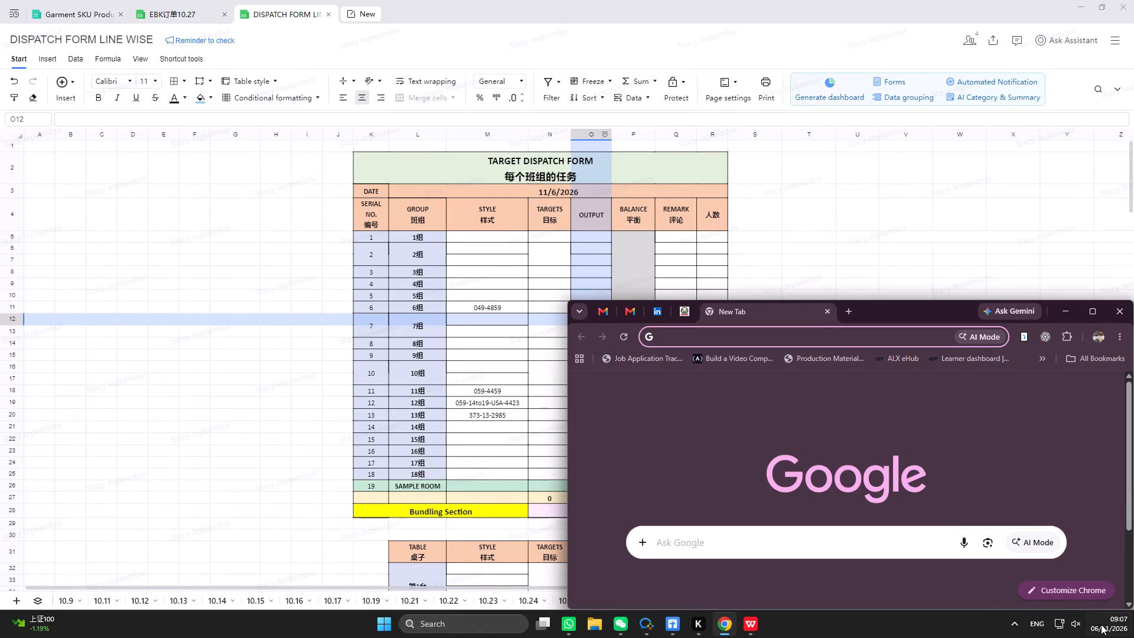
pyautogui.click(1074, 628)
pyautogui.click(1041, 414)
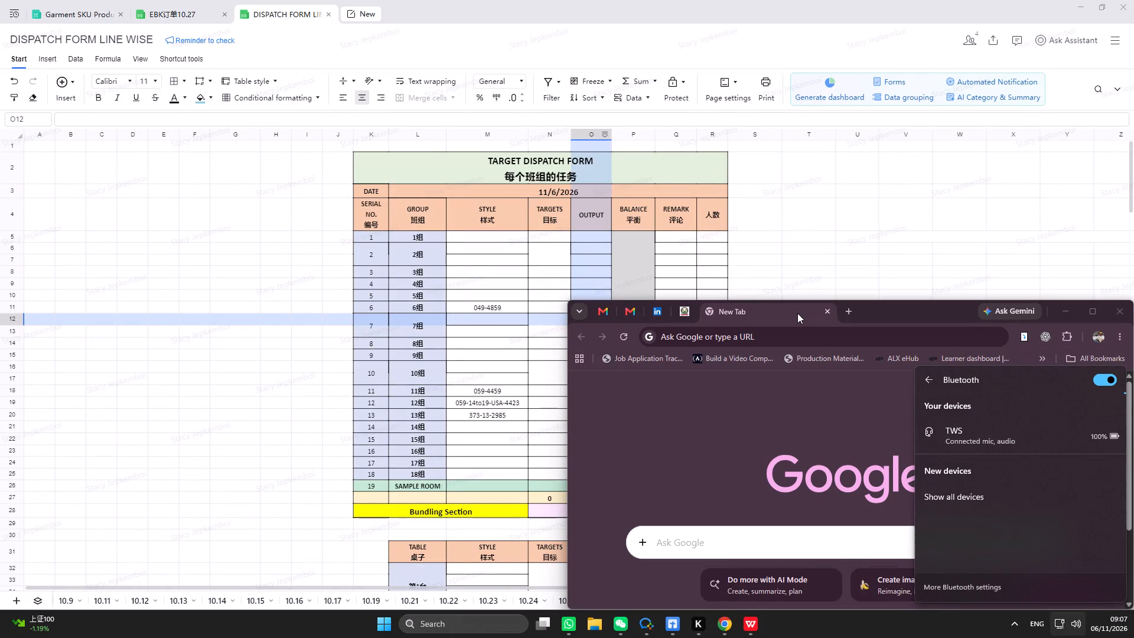
pyautogui.click(789, 341)
pyautogui.press('y')
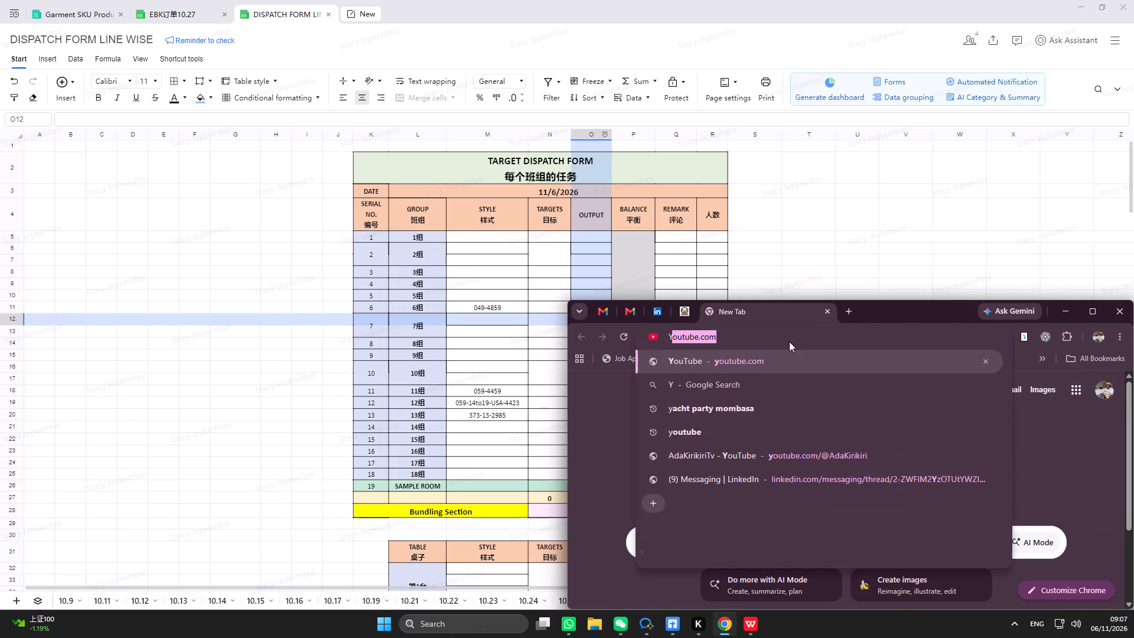
pyautogui.press('Return')
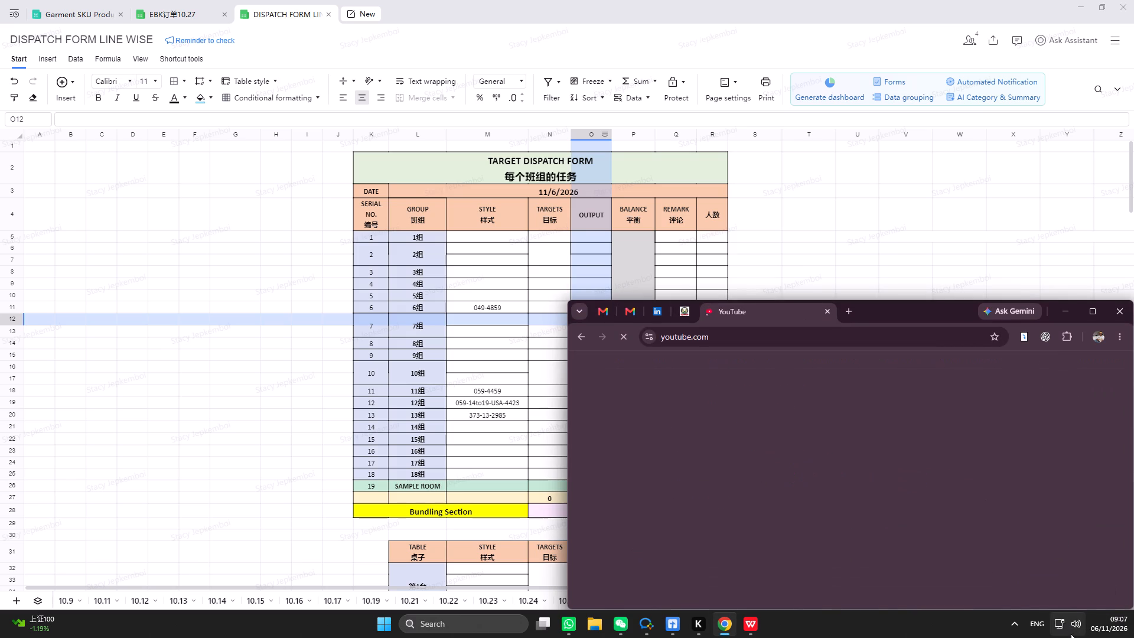
# Set the system sound volume to about 21.
pyautogui.click(1071, 634)
pyautogui.click(976, 552)
pyautogui.moveTo(976, 552); pyautogui.dragTo(982, 552)
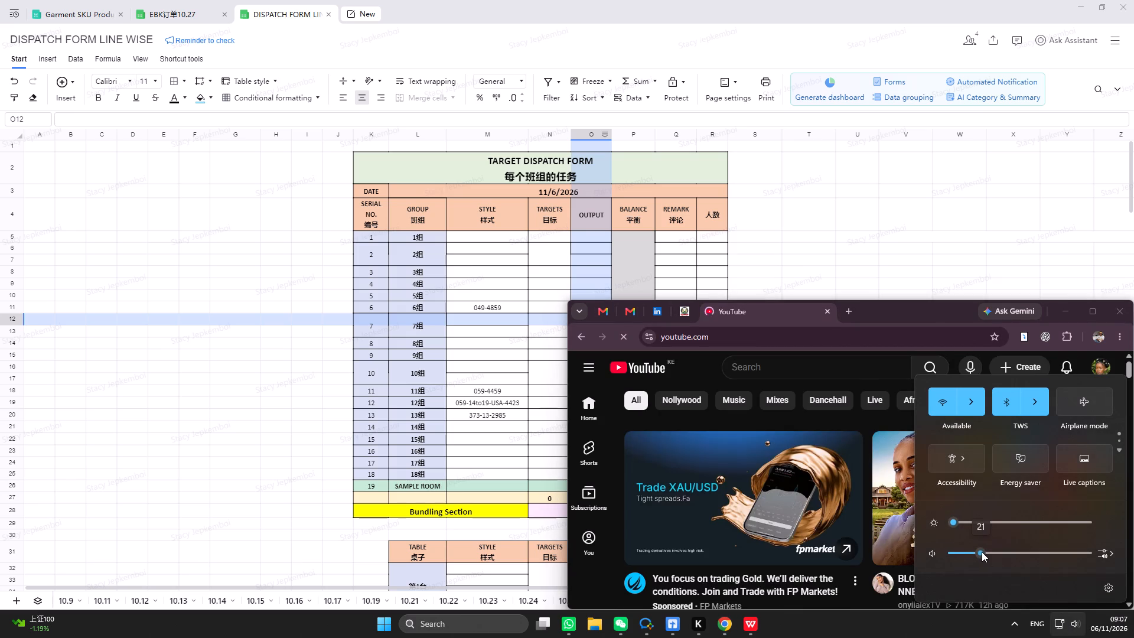
pyautogui.moveTo(982, 552); pyautogui.dragTo(982, 552)
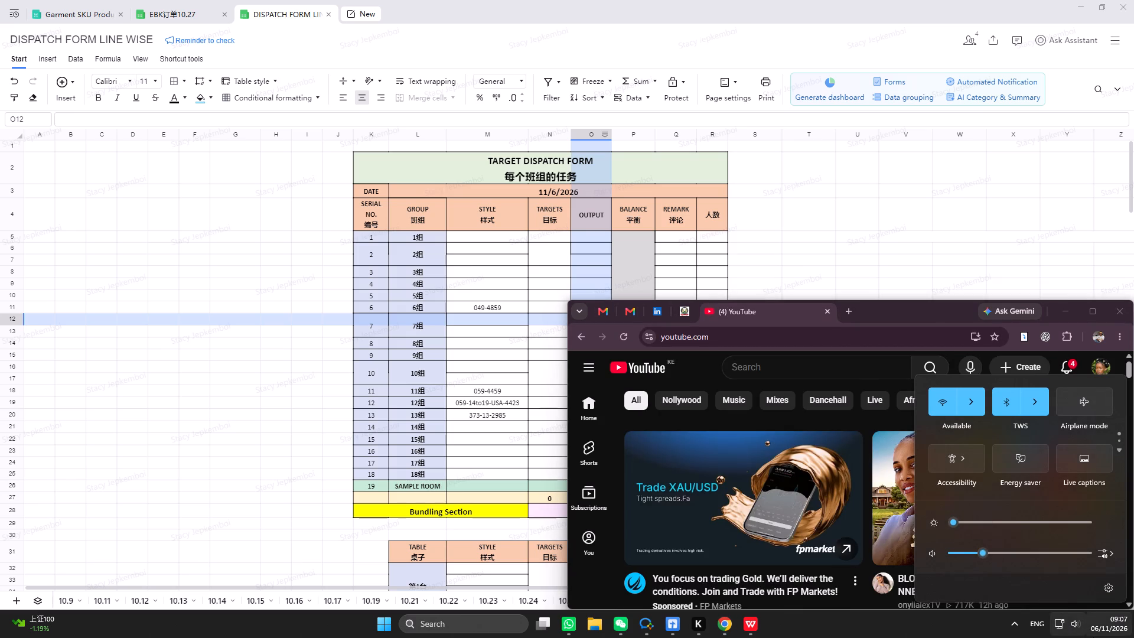
pyautogui.click(1066, 632)
# Browse the recommended videos and Shorts in the YouTube home feed.
pyautogui.click(1068, 366)
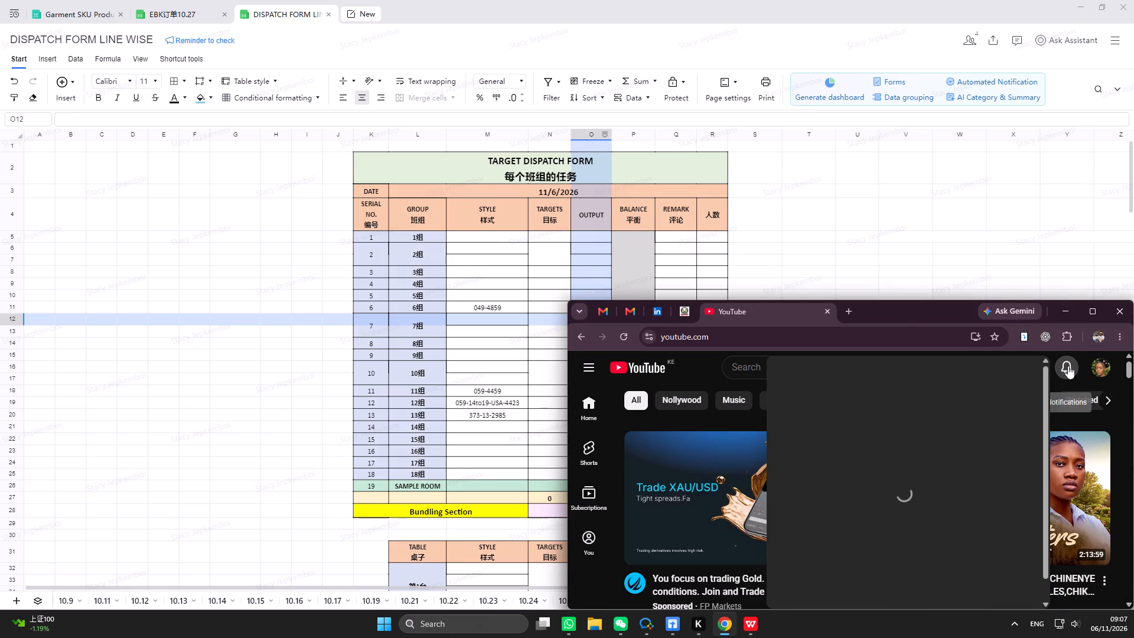
pyautogui.click(1068, 366)
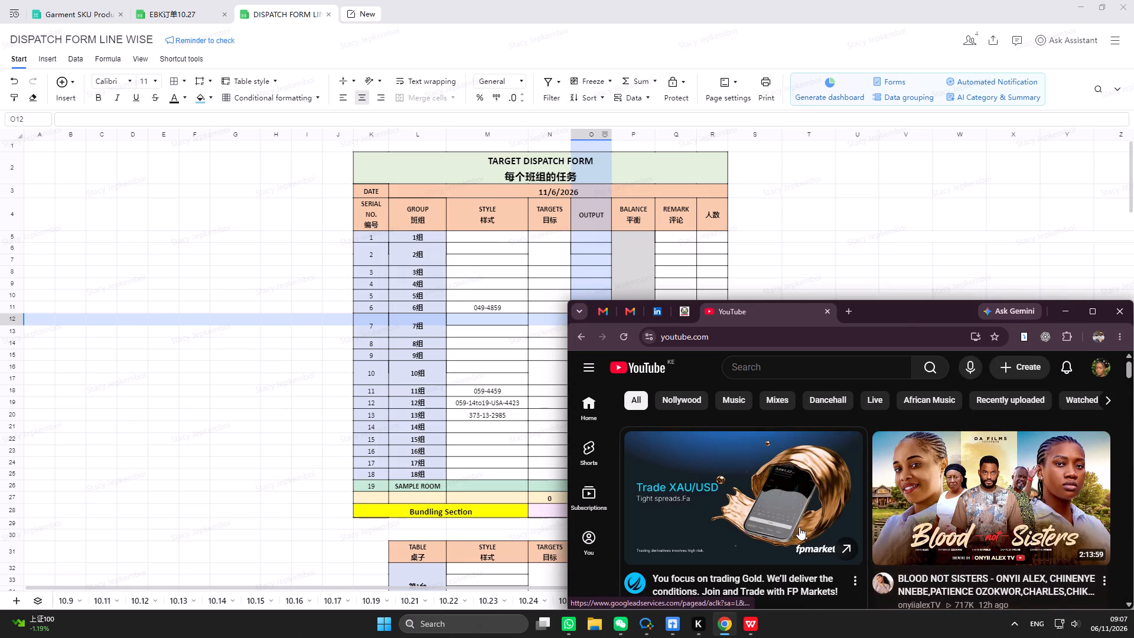
pyautogui.scroll(-7, 825, 517)
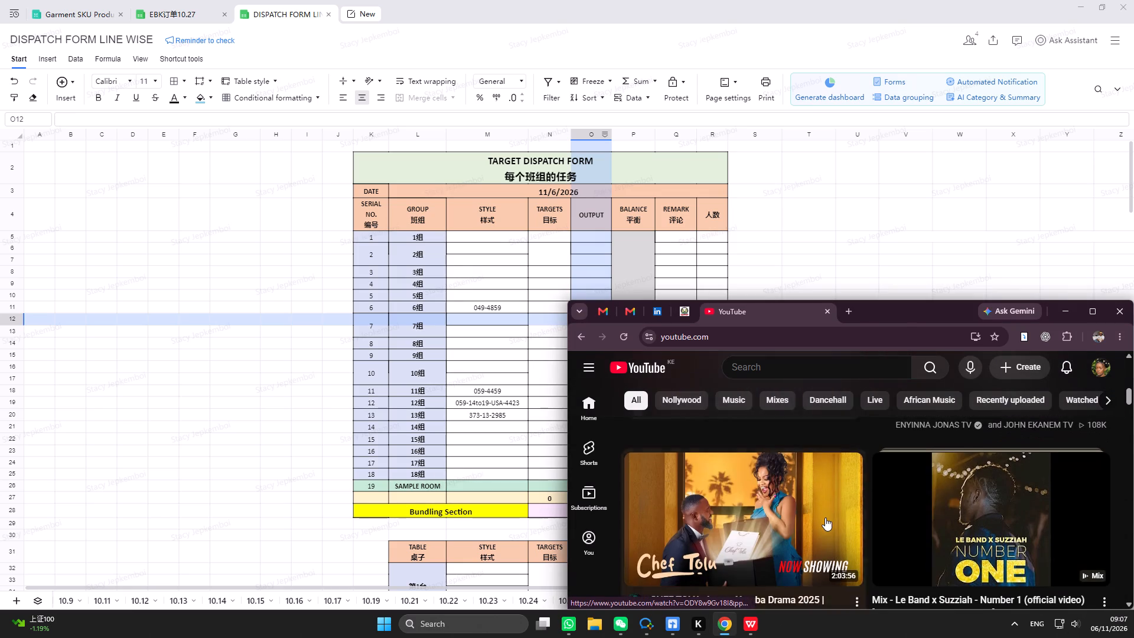
pyautogui.scroll(-7, 825, 517)
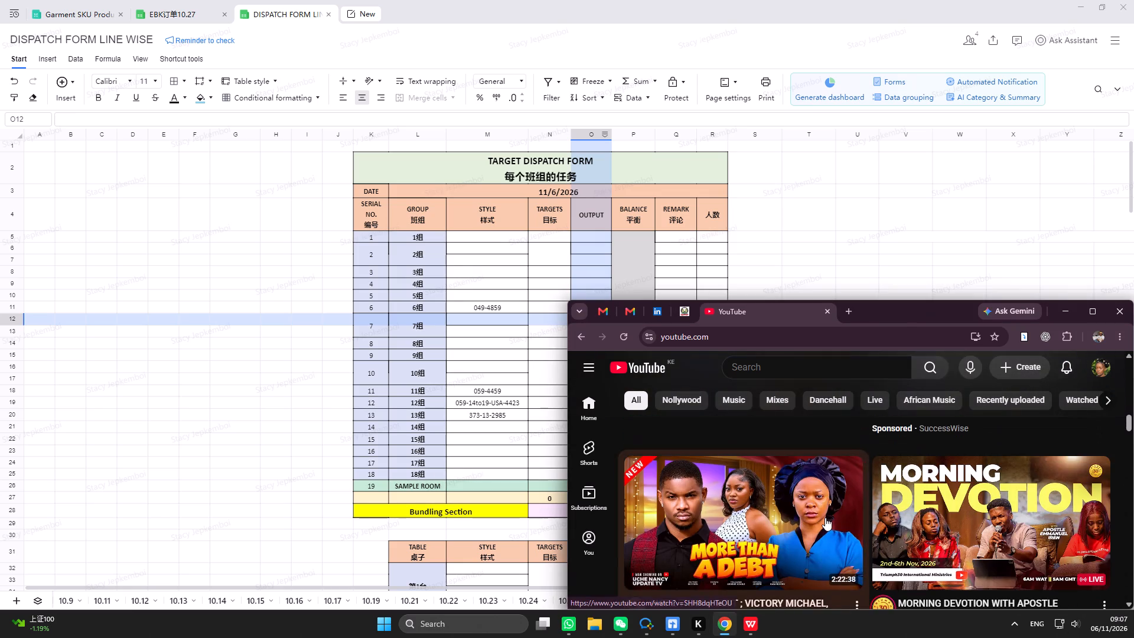
pyautogui.scroll(-4, 825, 517)
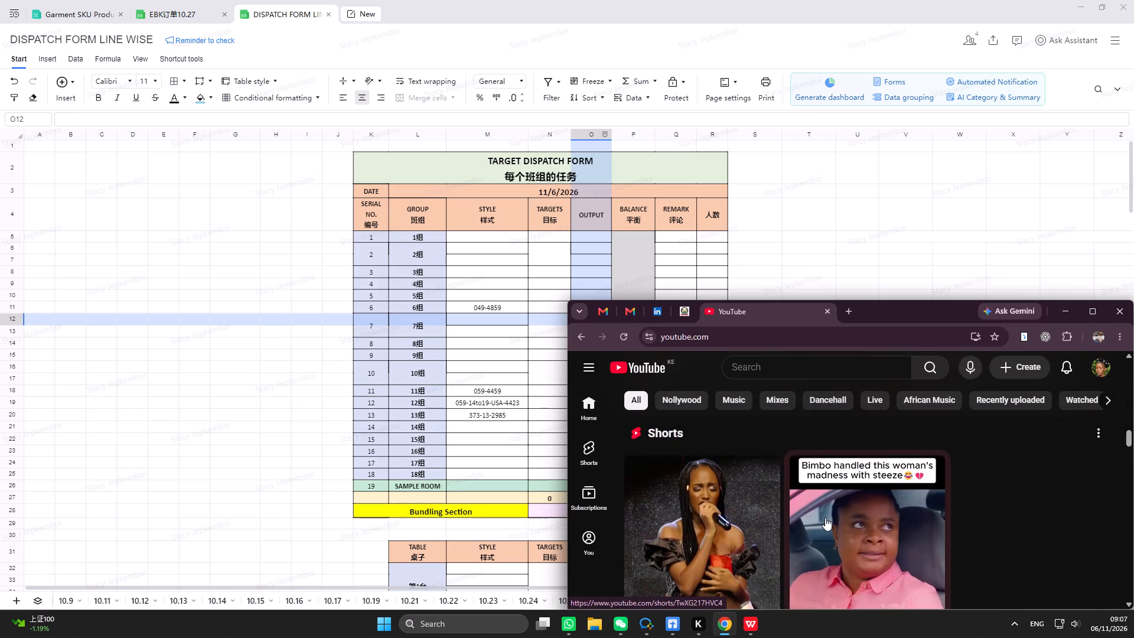
# Open the YouTube watch history and look through the most recently watched videos.
pyautogui.click(592, 377)
pyautogui.scroll(-3, 647, 510)
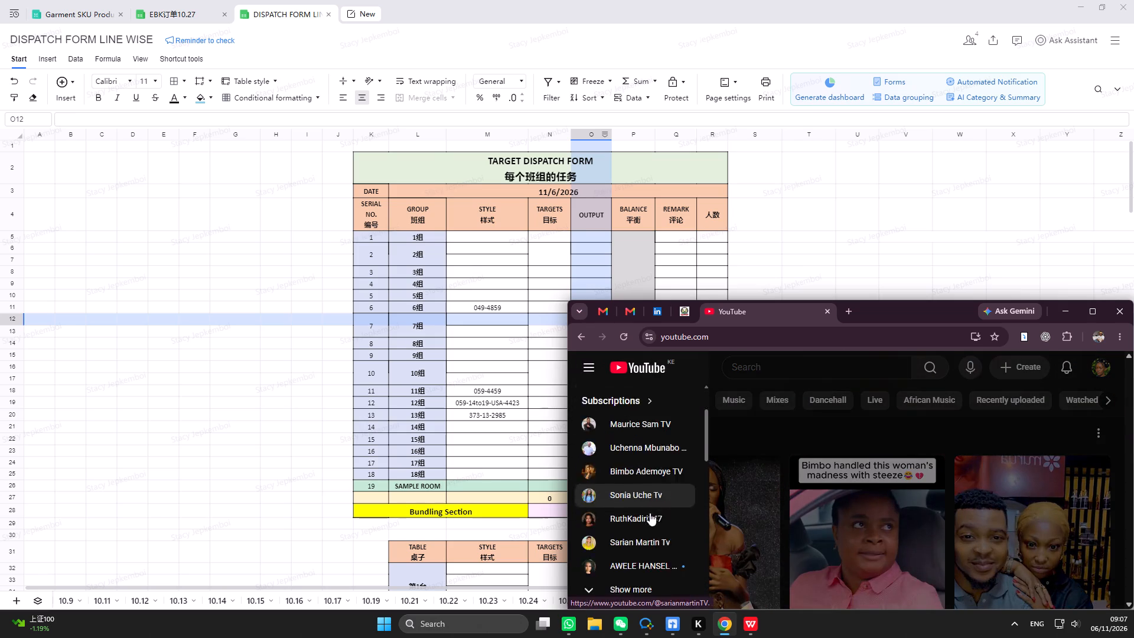
pyautogui.scroll(-3, 650, 513)
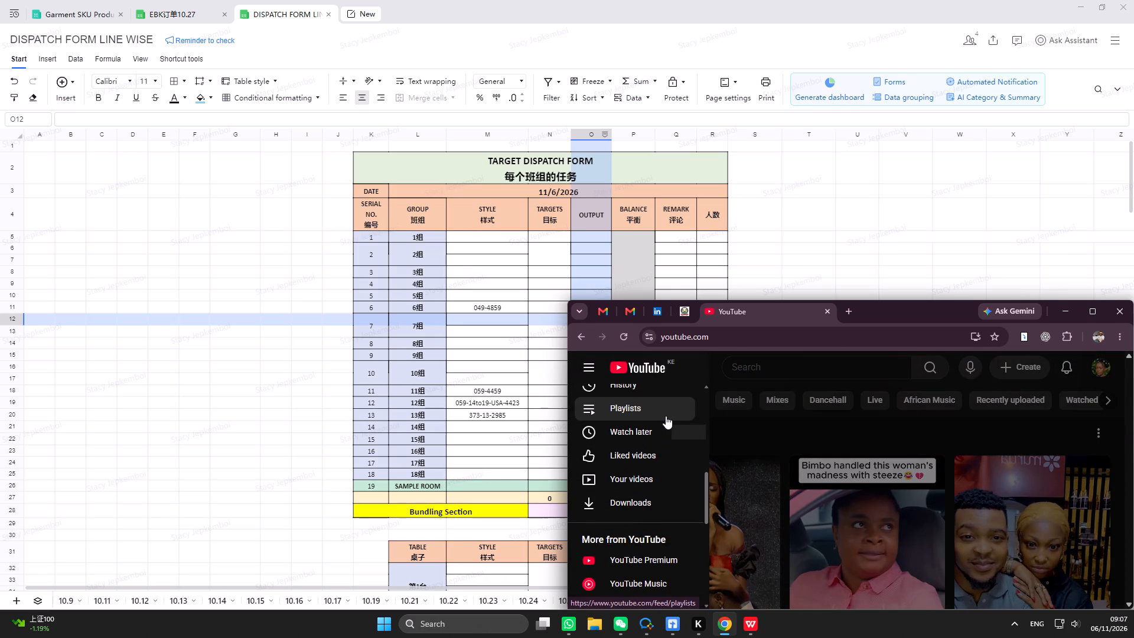
pyautogui.click(660, 390)
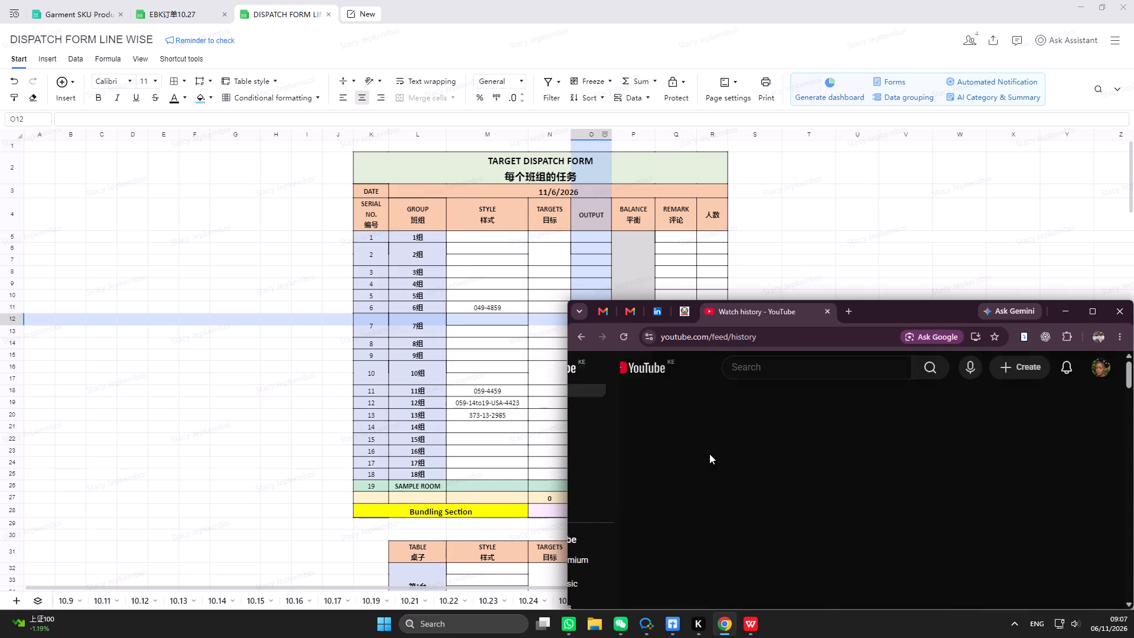
pyautogui.scroll(-3, 750, 545)
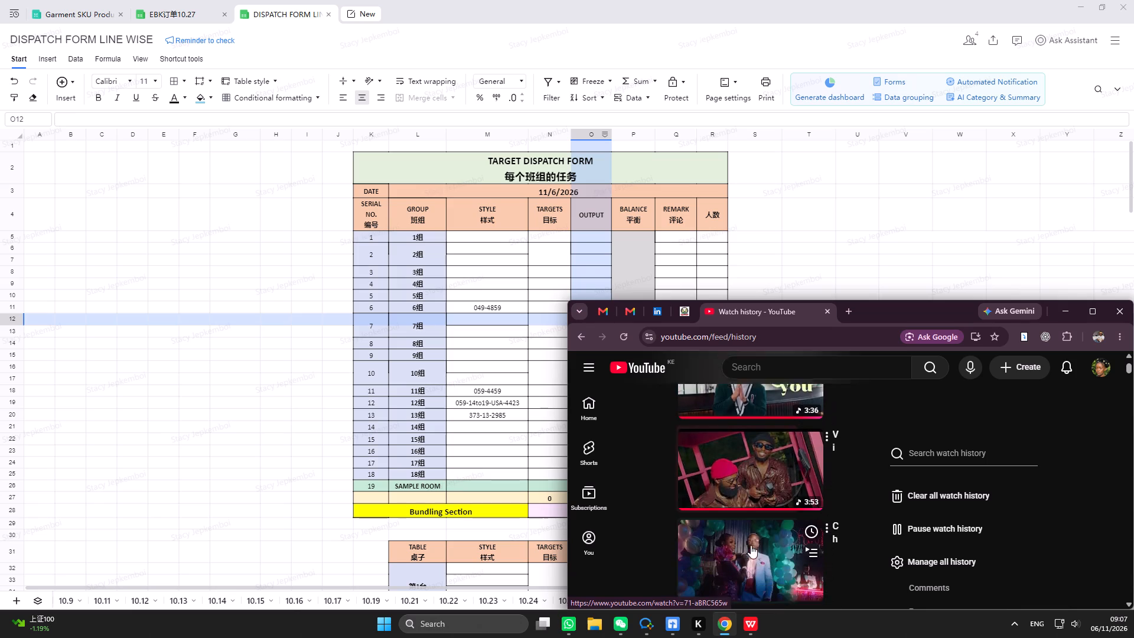
pyautogui.scroll(-4, 755, 538)
pyautogui.scroll(20, 755, 538)
pyautogui.scroll(3, 755, 538)
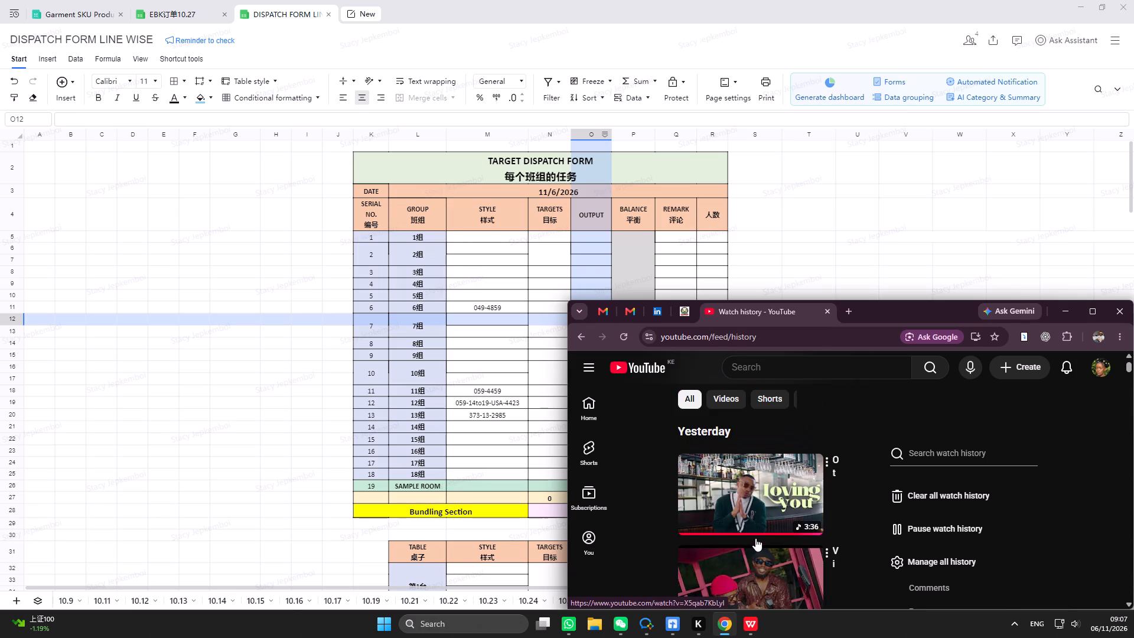
pyautogui.scroll(3, 755, 538)
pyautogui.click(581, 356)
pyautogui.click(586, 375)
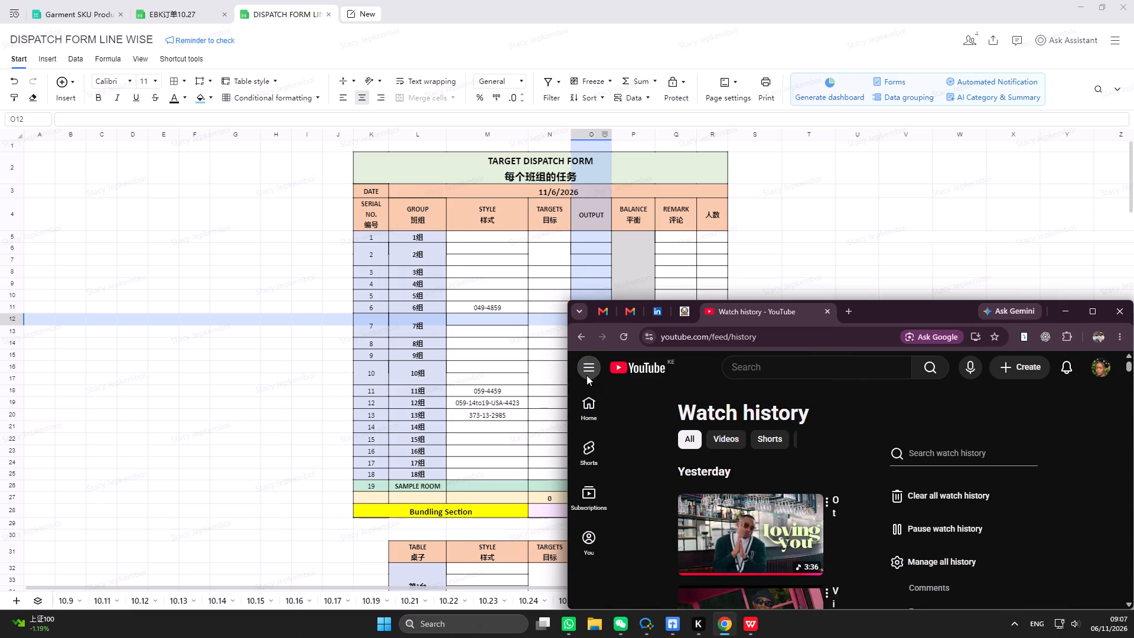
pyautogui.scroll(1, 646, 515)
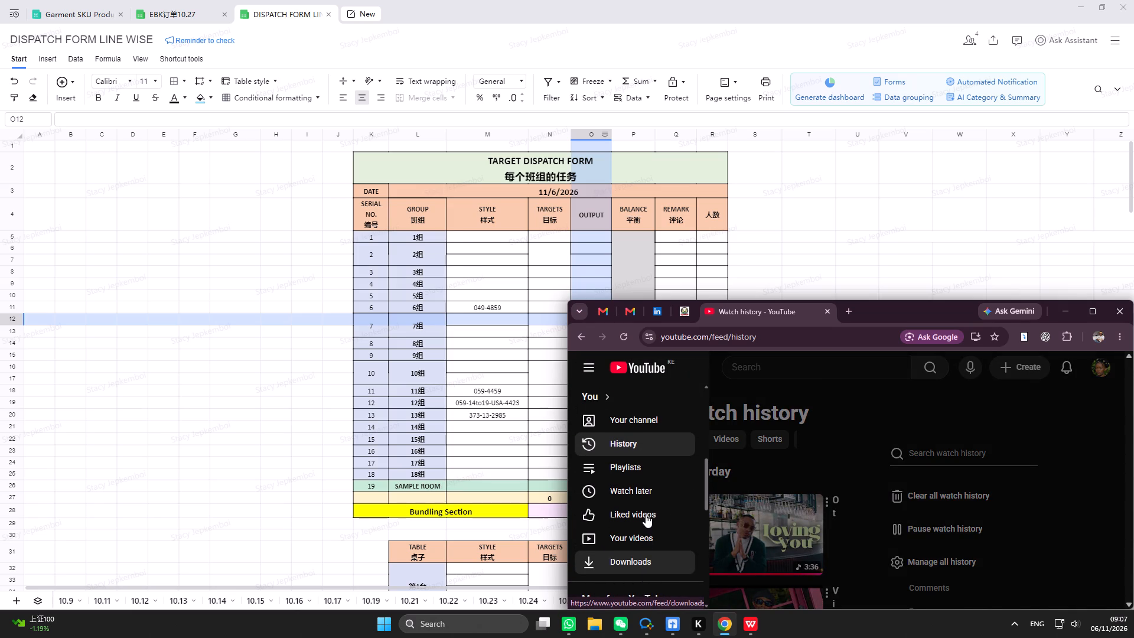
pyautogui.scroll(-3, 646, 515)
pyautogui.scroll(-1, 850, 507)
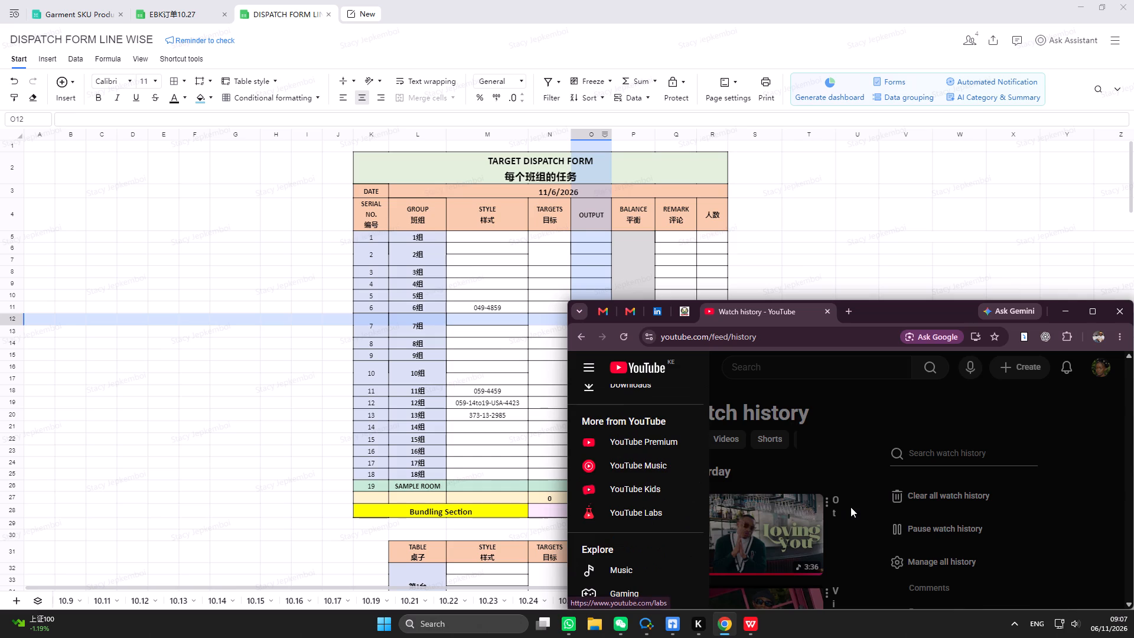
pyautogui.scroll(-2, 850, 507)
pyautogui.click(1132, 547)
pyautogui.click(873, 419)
# Look through older entries in the watch history for something to play.
pyautogui.scroll(-15, 810, 494)
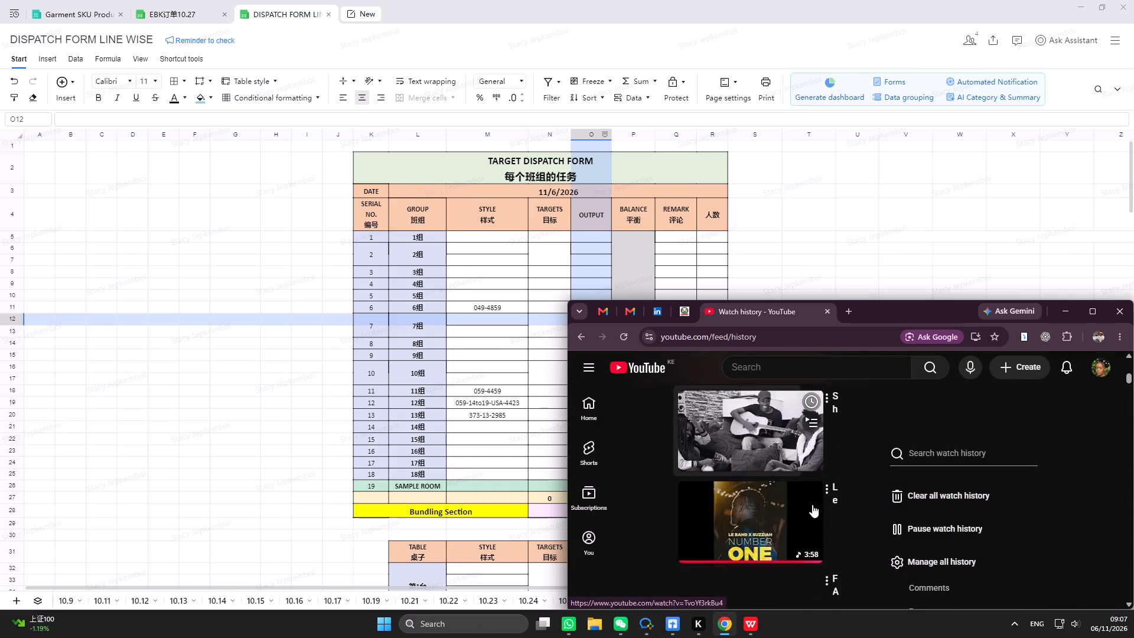
pyautogui.scroll(-4, 812, 504)
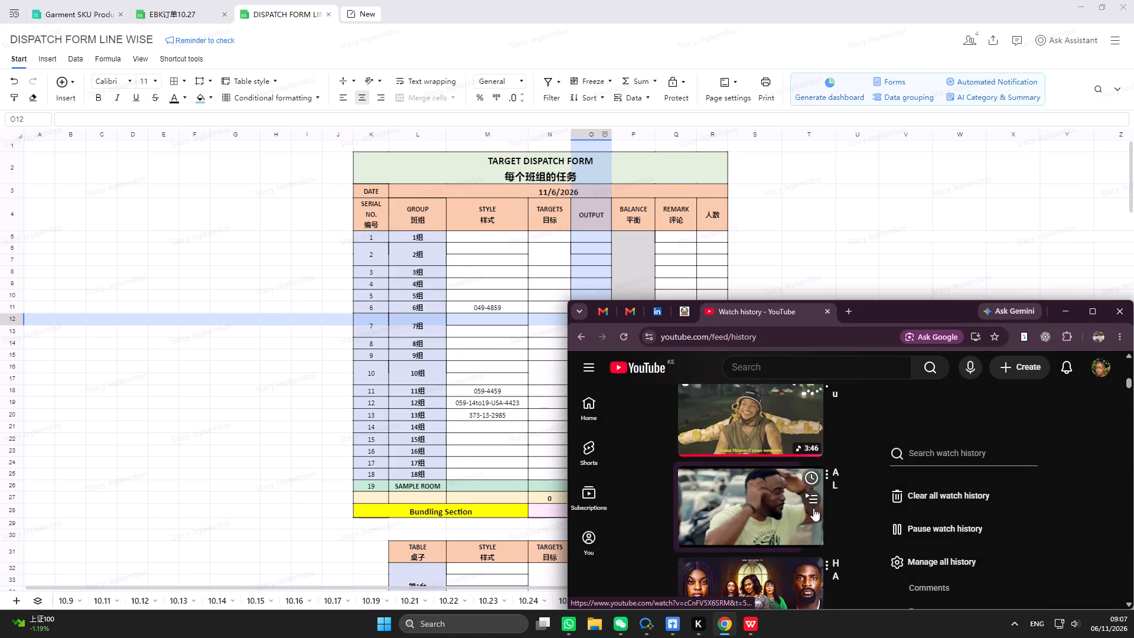
pyautogui.scroll(-1, 813, 508)
pyautogui.scroll(12, 800, 498)
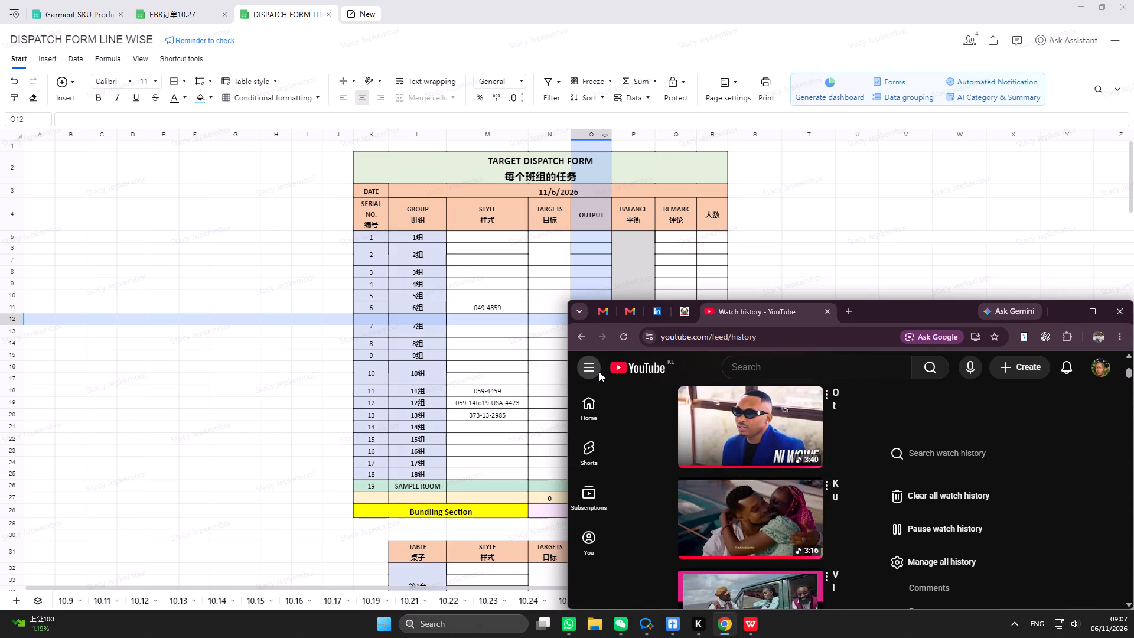
# Return from the watch history to the YouTube home page.
pyautogui.click(599, 372)
pyautogui.scroll(15, 617, 405)
pyautogui.click(618, 405)
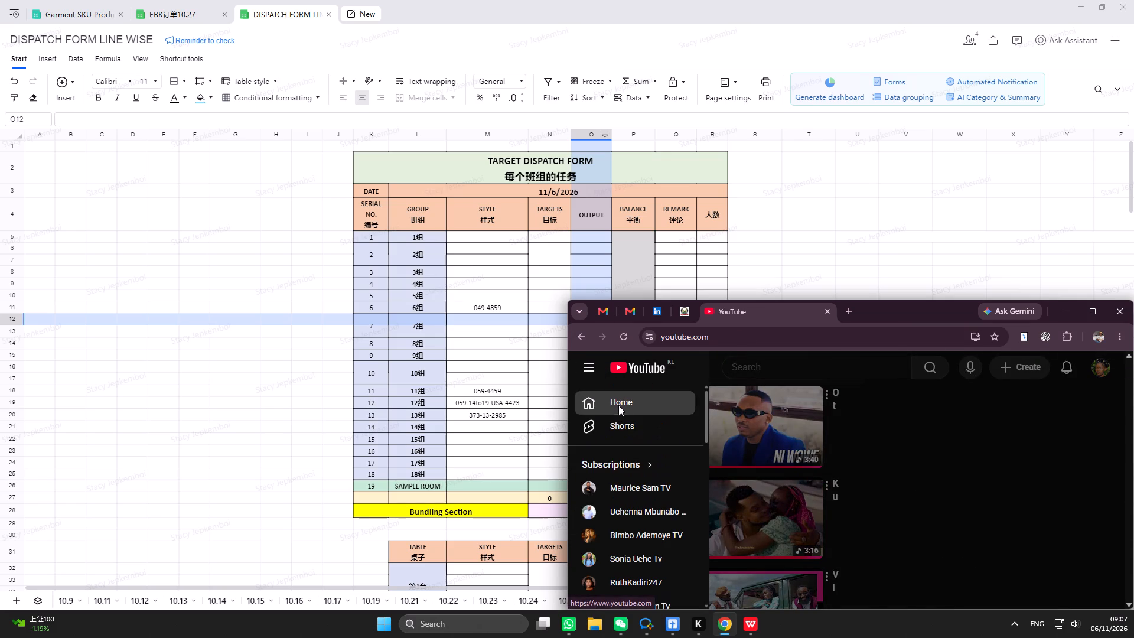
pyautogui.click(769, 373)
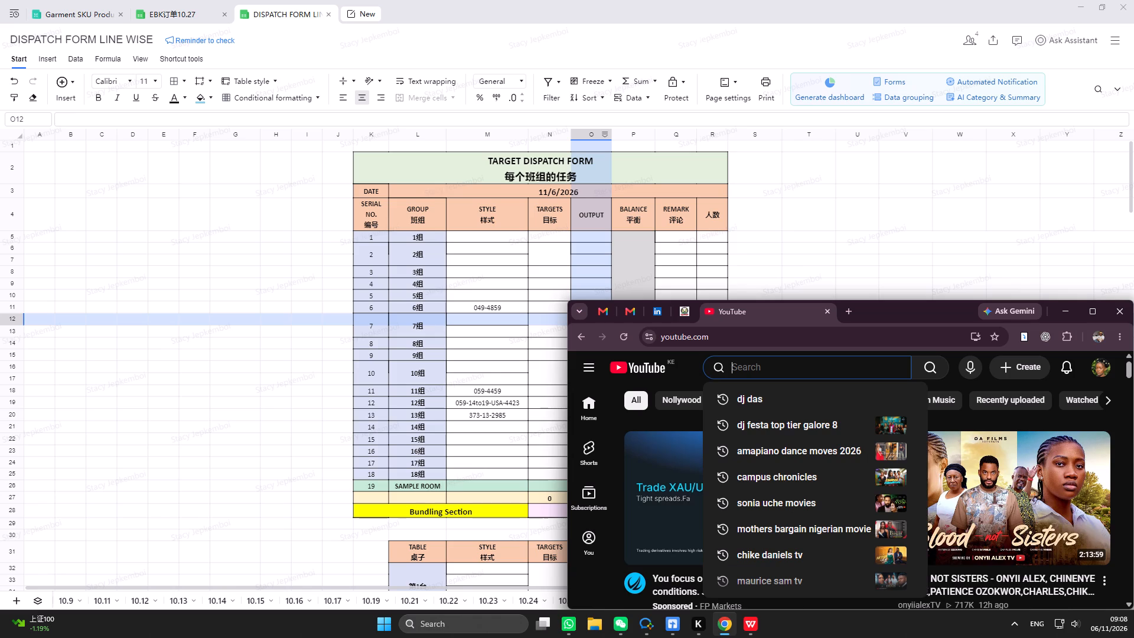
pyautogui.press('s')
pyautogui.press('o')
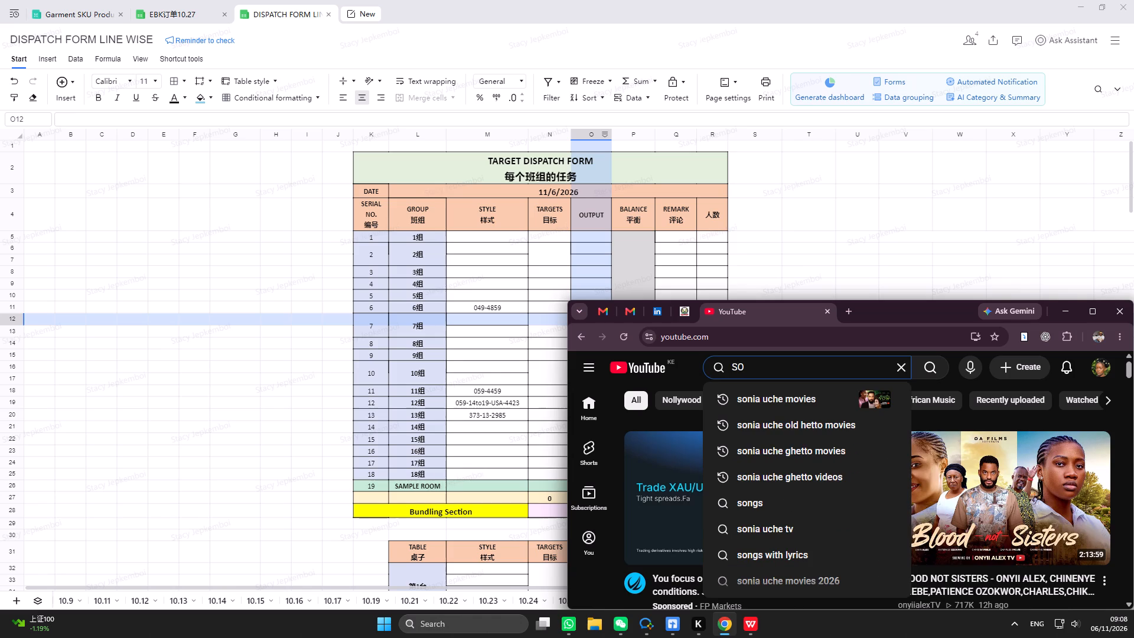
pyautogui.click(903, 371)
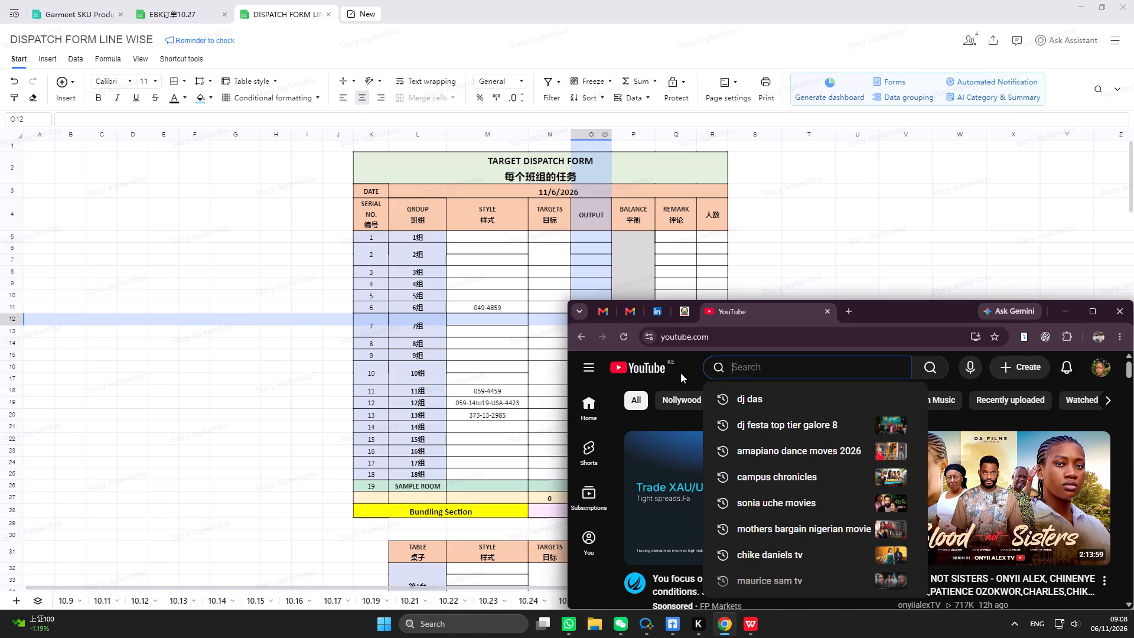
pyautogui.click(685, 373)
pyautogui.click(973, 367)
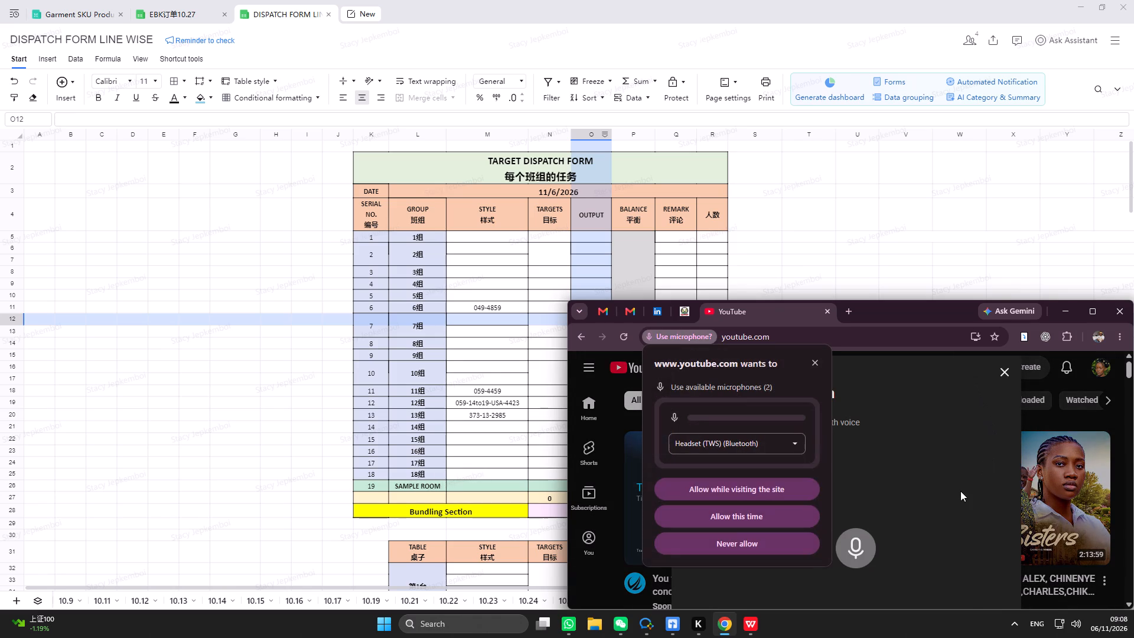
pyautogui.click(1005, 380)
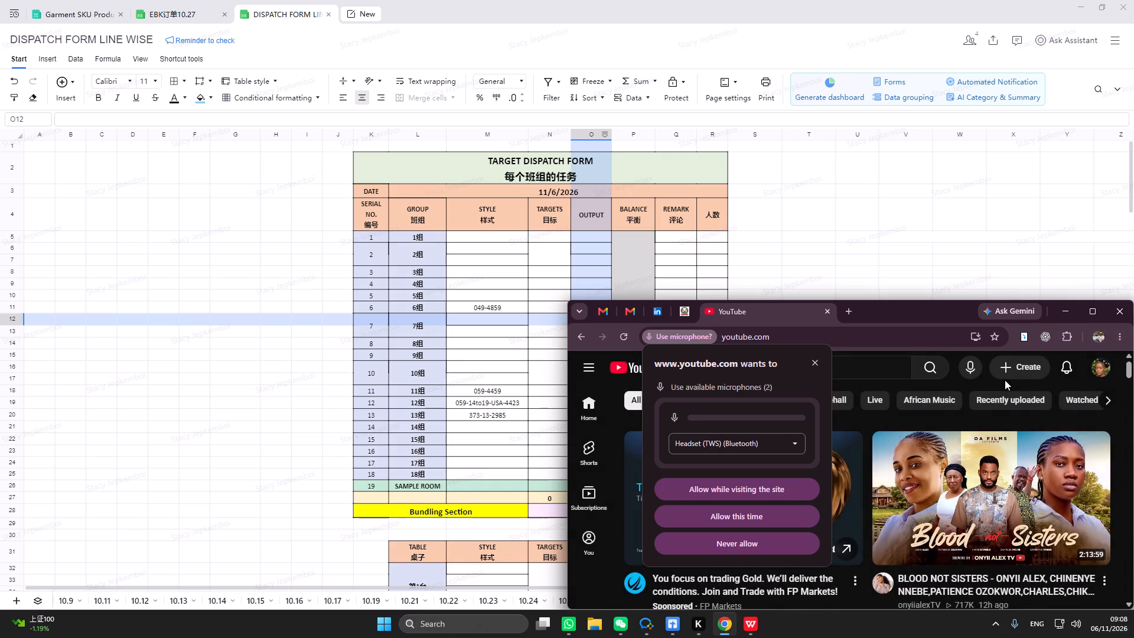
# Dismiss the microphone request and open the "FALLEN STAR" movie by Sonia Uche Tv from the YouTube notifications.
pyautogui.click(1071, 370)
pyautogui.click(812, 366)
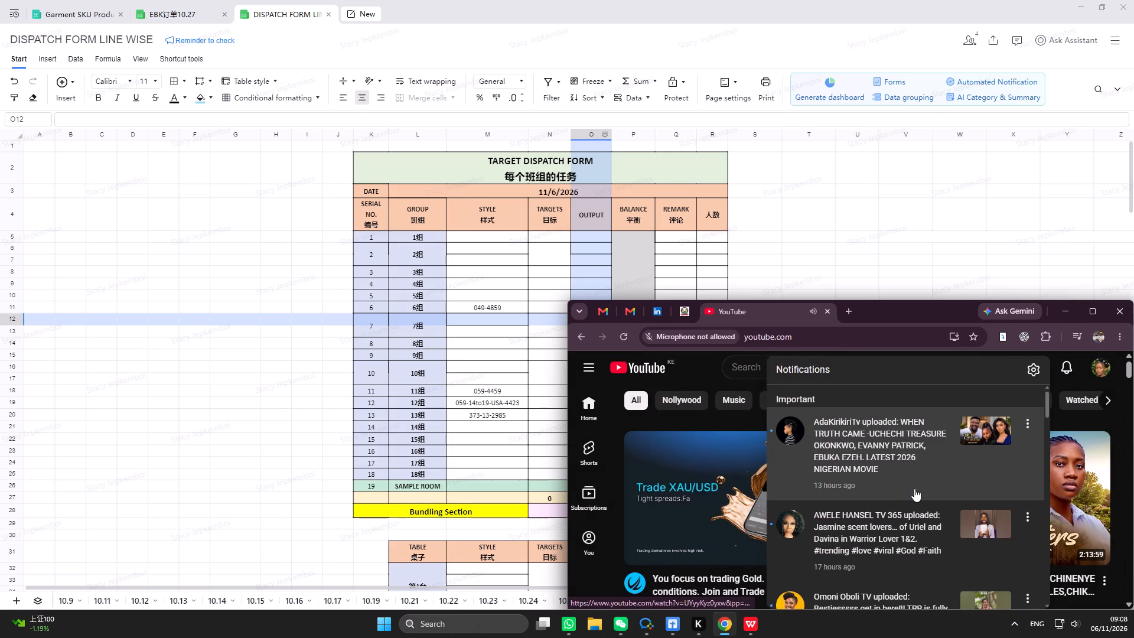
pyautogui.scroll(-5, 914, 489)
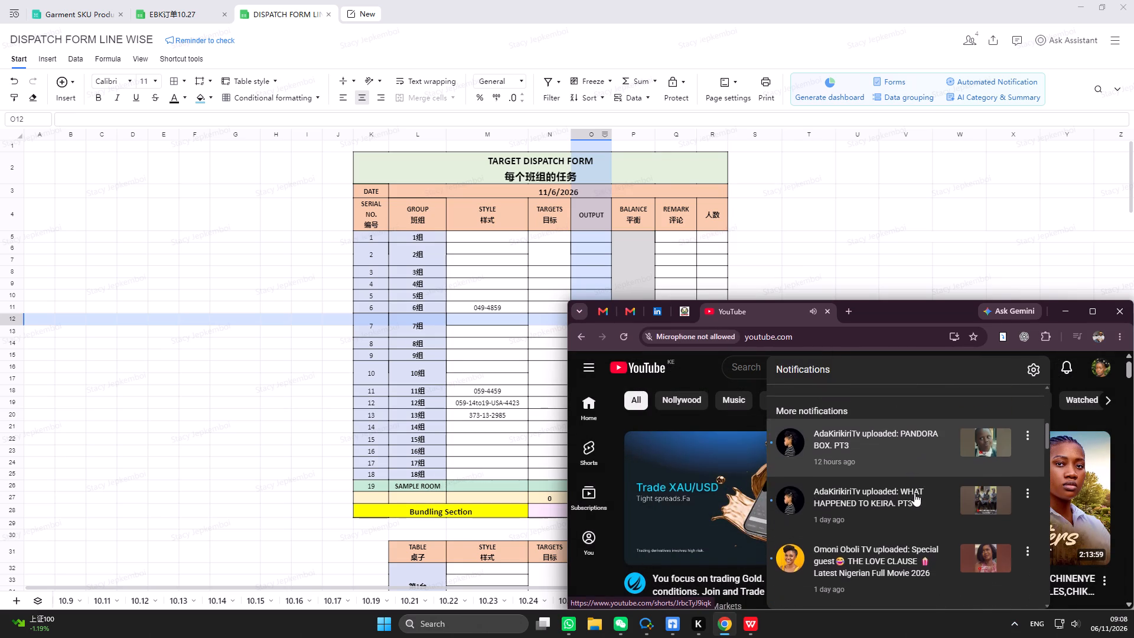
pyautogui.scroll(-4, 914, 493)
pyautogui.click(990, 502)
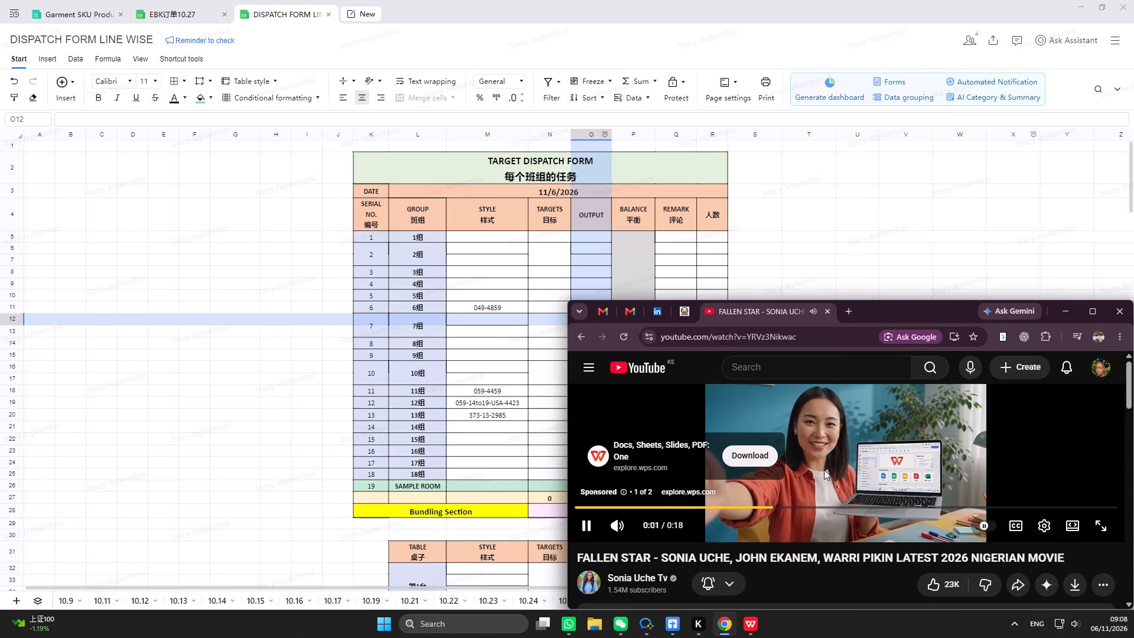
# Skip the advertisement and move the playback of "FALLEN STAR" further forward.
pyautogui.scroll(4, 824, 468)
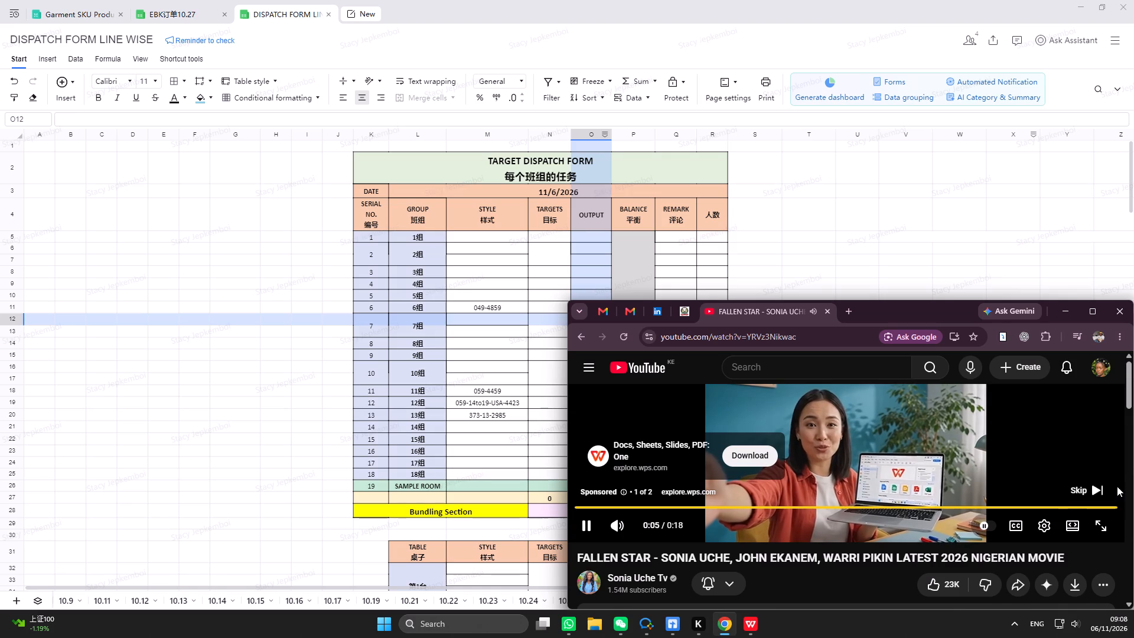
pyautogui.click(1074, 489)
pyautogui.click(653, 573)
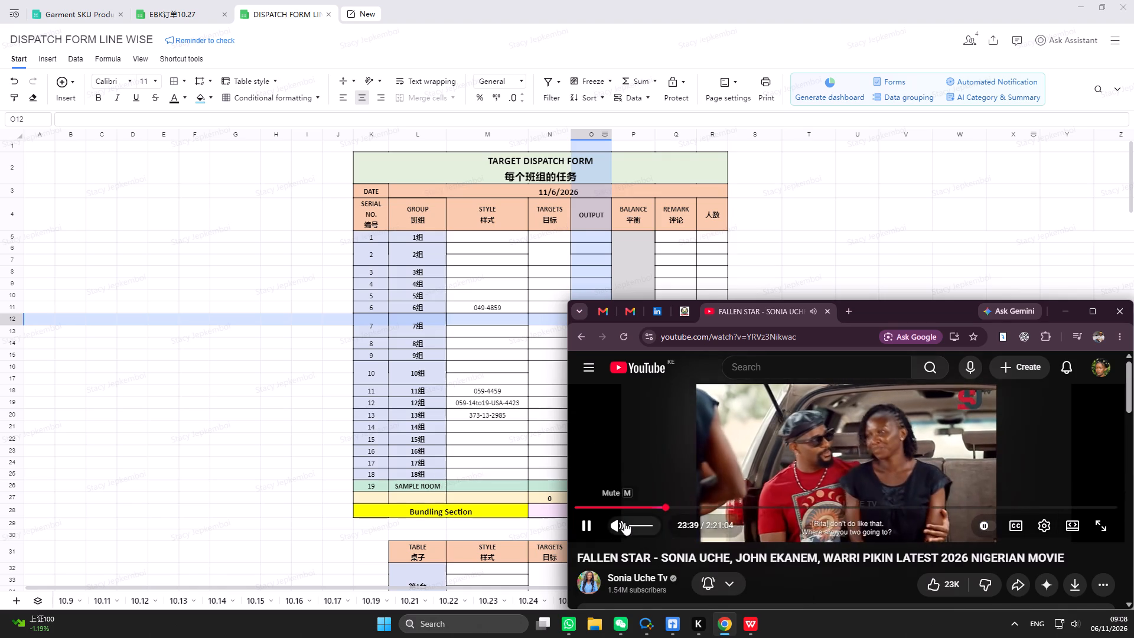
pyautogui.moveTo(673, 502); pyautogui.dragTo(755, 503)
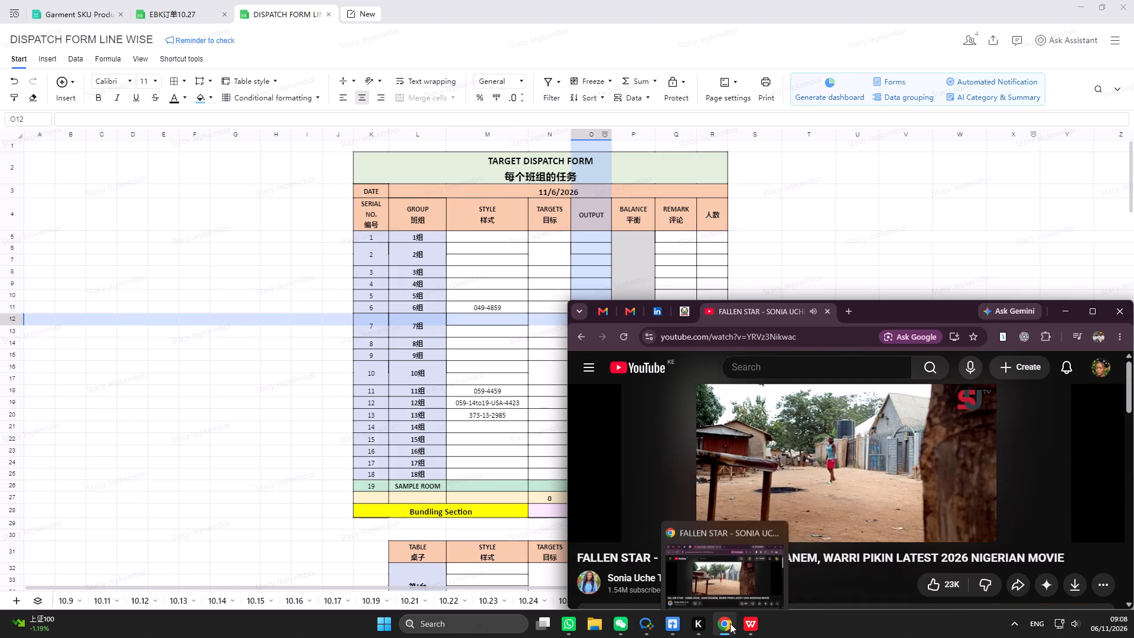
# Move the playback of "FALLEN STAR" forward to about 1:20 in the movie.
pyautogui.click(730, 623)
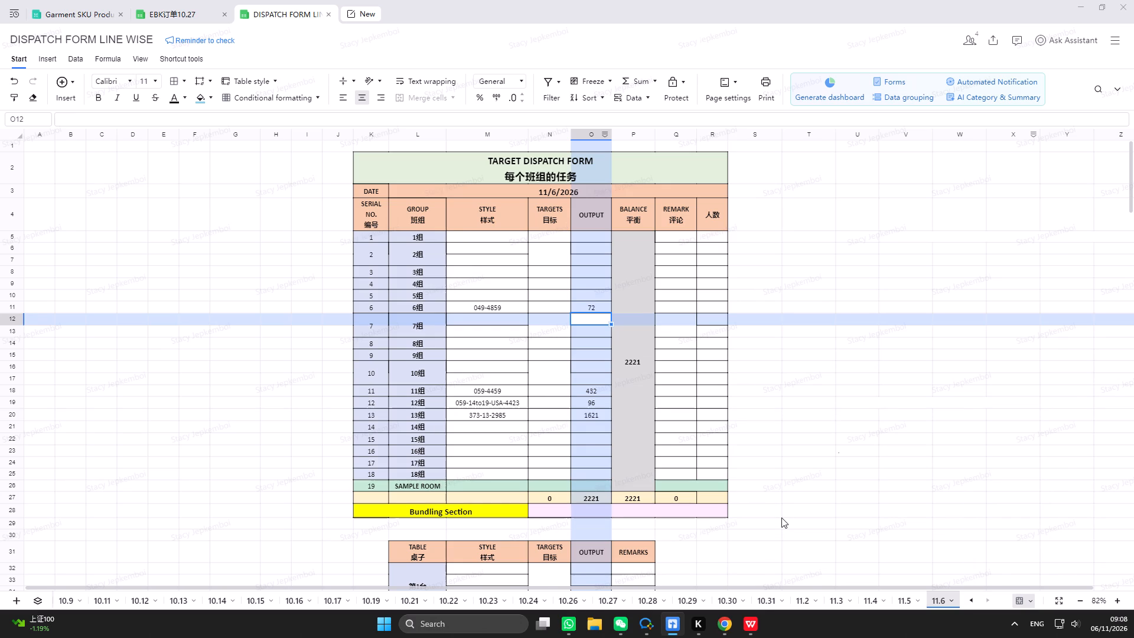
pyautogui.click(734, 630)
pyautogui.moveTo(759, 509); pyautogui.dragTo(791, 509)
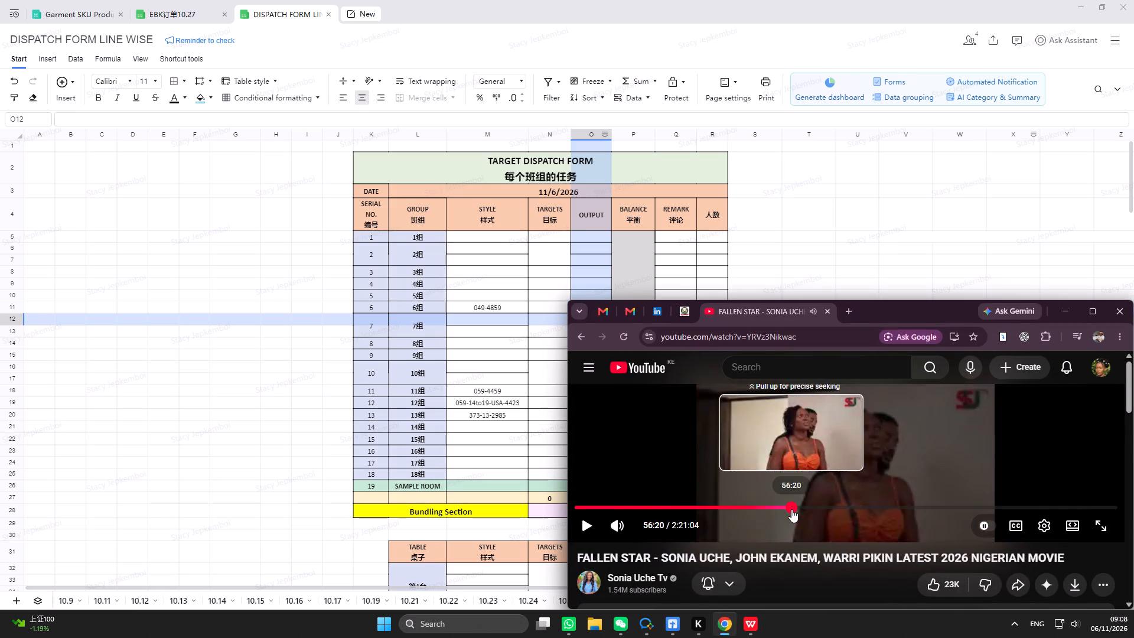
pyautogui.moveTo(791, 509); pyautogui.dragTo(815, 507)
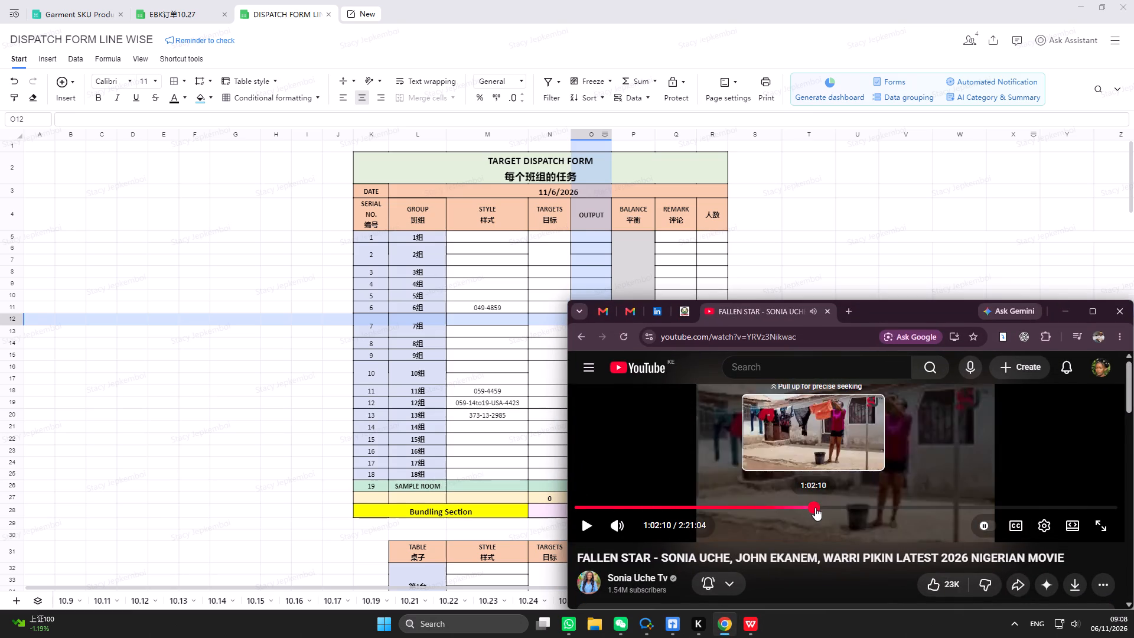
pyautogui.moveTo(815, 507); pyautogui.dragTo(833, 506)
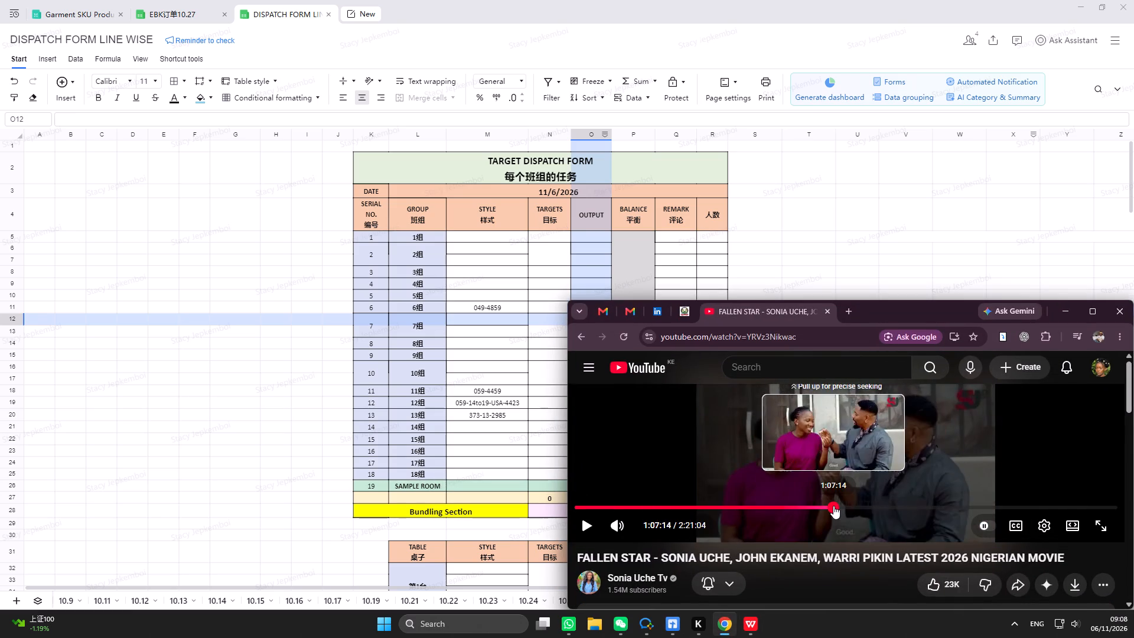
pyautogui.moveTo(833, 506); pyautogui.dragTo(856, 504)
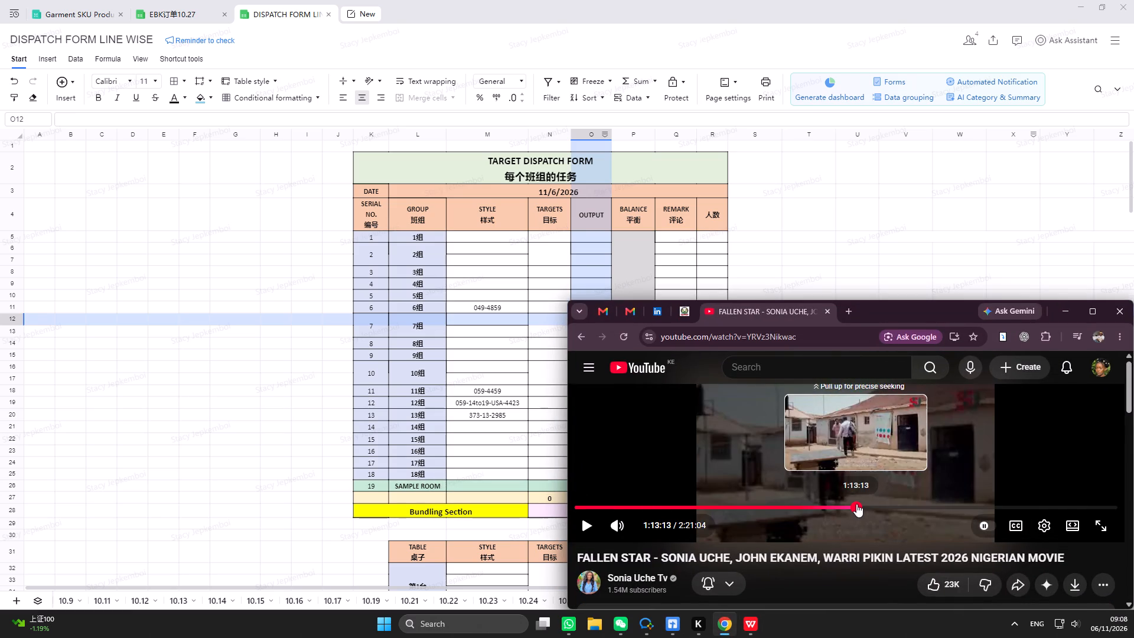
pyautogui.moveTo(856, 504); pyautogui.dragTo(875, 503)
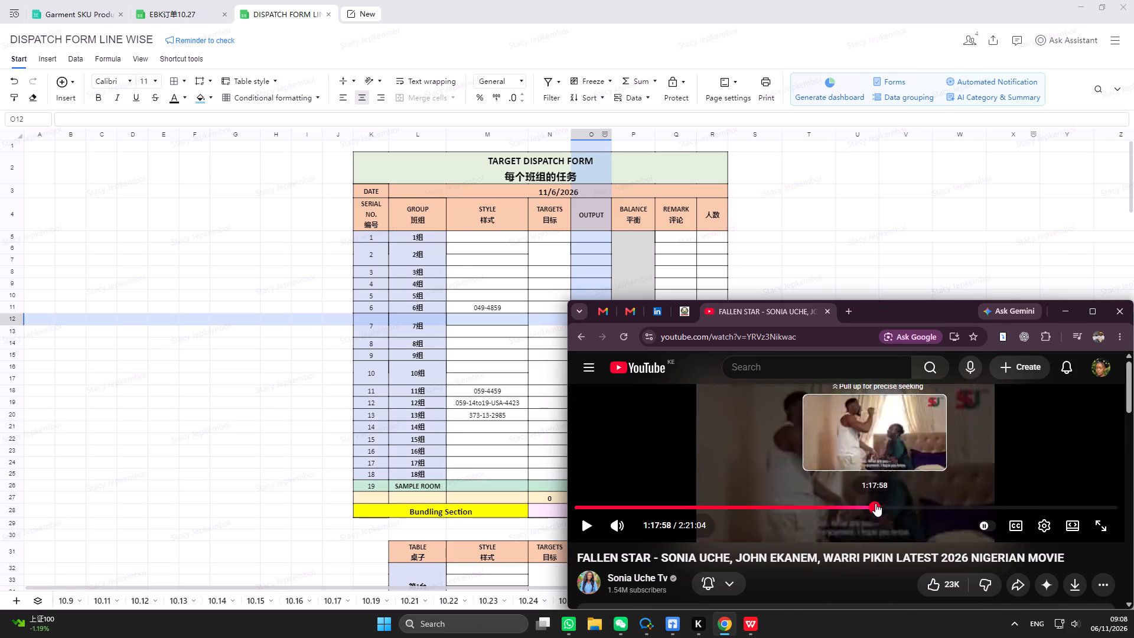
pyautogui.moveTo(875, 503); pyautogui.dragTo(894, 502)
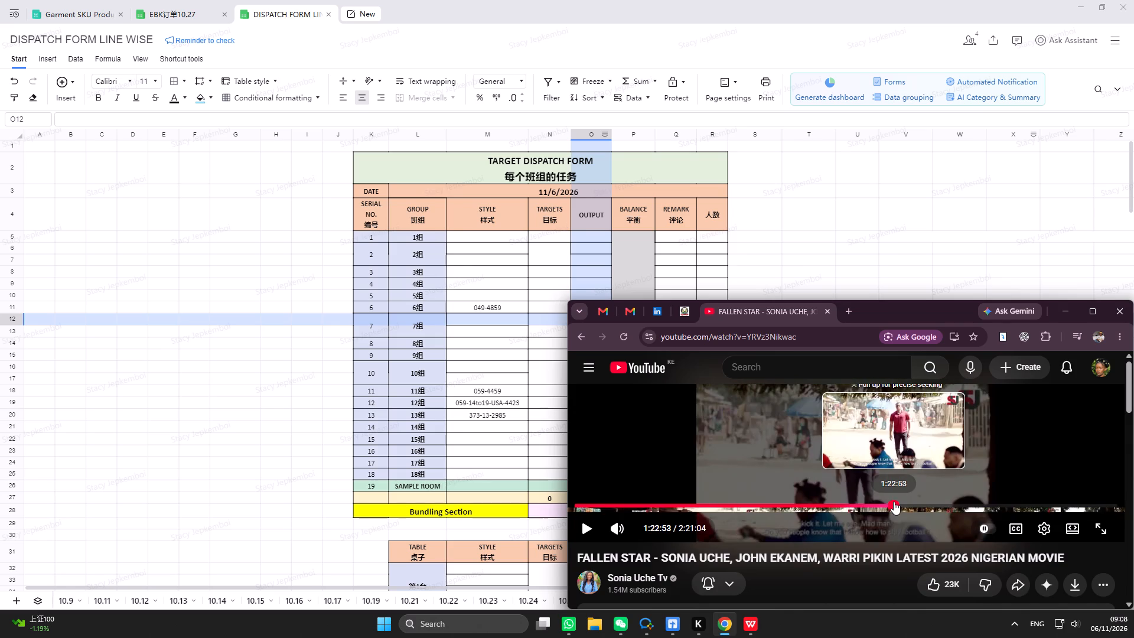
pyautogui.moveTo(894, 502); pyautogui.dragTo(905, 502)
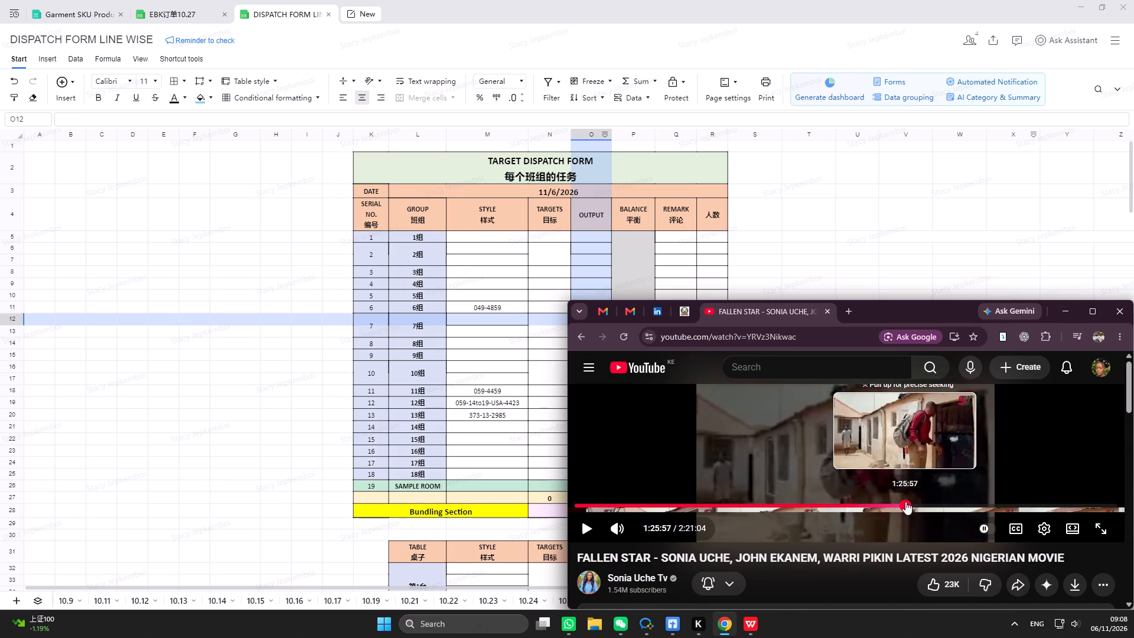
pyautogui.moveTo(905, 502); pyautogui.dragTo(904, 502)
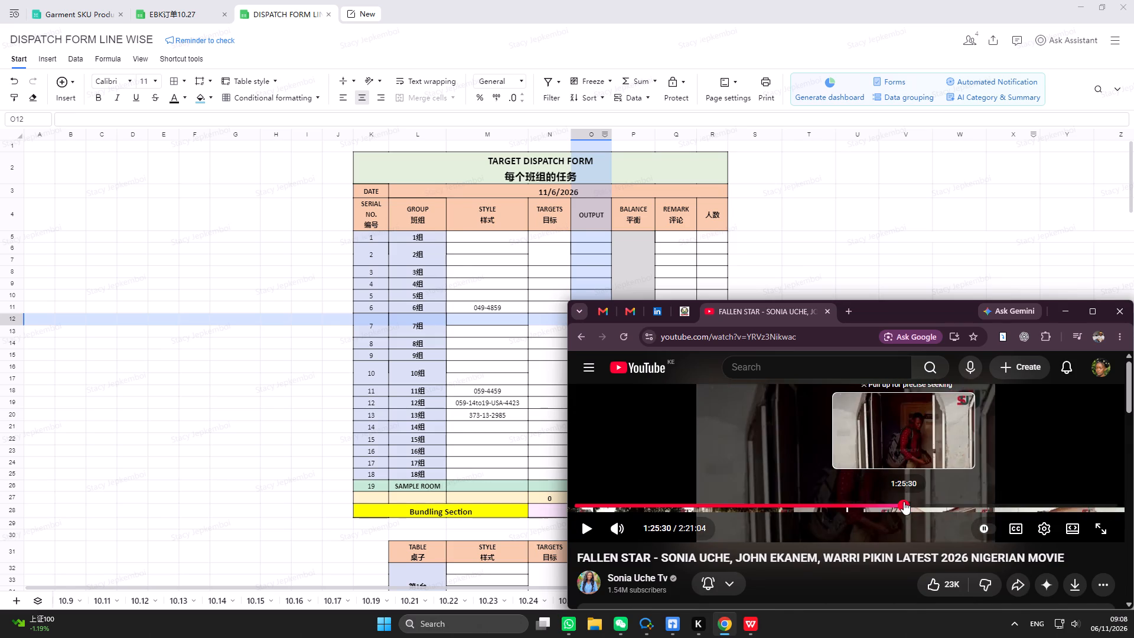
pyautogui.moveTo(904, 502); pyautogui.dragTo(884, 503)
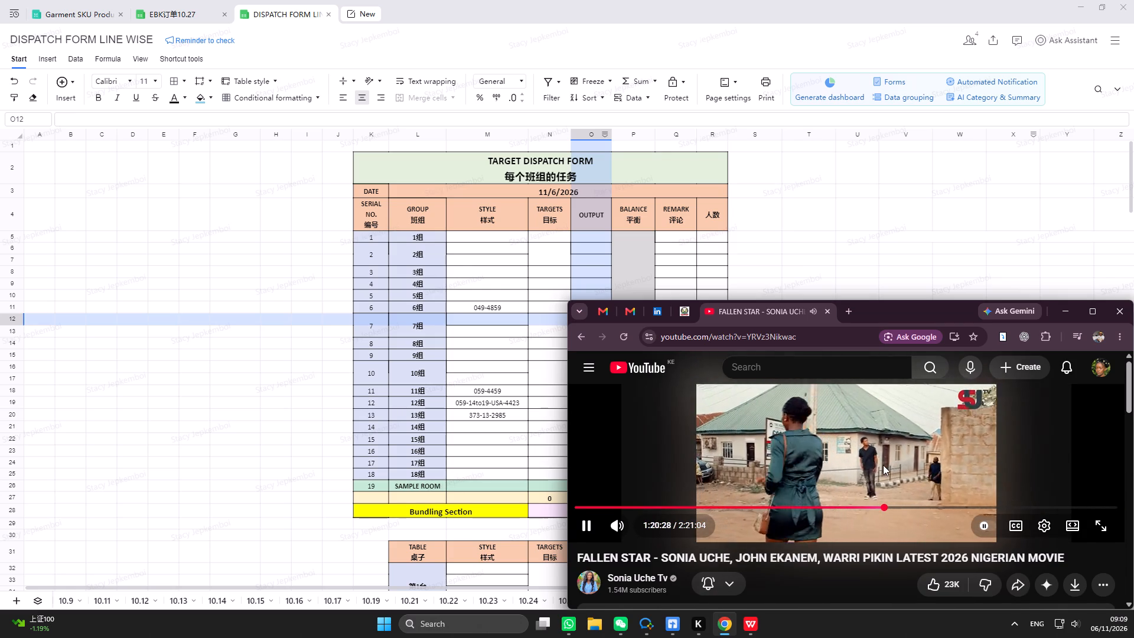
# Skip "FALLEN STAR" forward in short jumps to about 1:22:40 and return to the DISPATCH FORM LINE WISE spreadsheet.
pyautogui.press('Right')
pyautogui.press('Right')
pyautogui.press('Right')
pyautogui.press('Right')
pyautogui.press('Right')
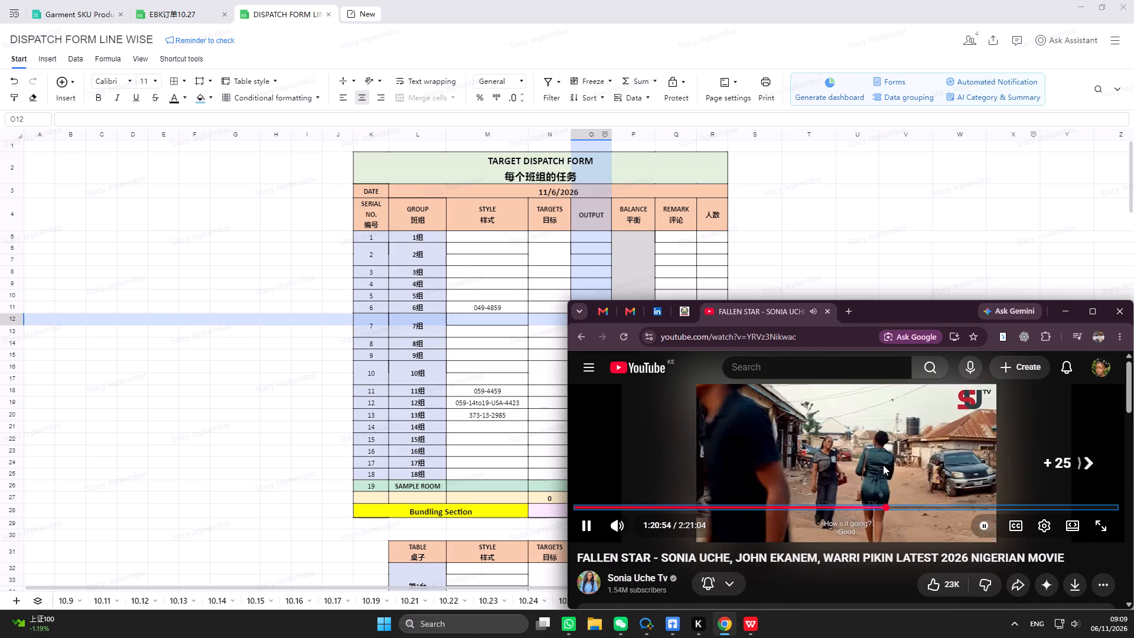
pyautogui.press('Right')
pyautogui.press('Right')
pyautogui.press('Right')
pyautogui.press('Right')
pyautogui.press('Right')
pyautogui.press('Right')
pyautogui.press('Right')
pyautogui.press('Right')
pyautogui.press('Right')
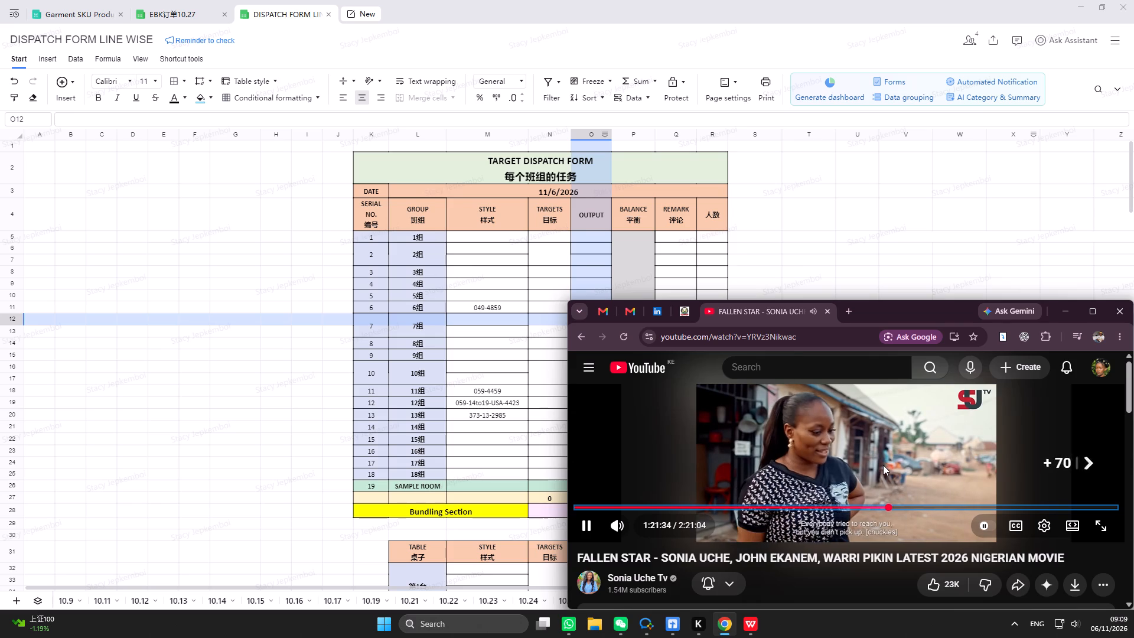
pyautogui.press('Right')
pyautogui.press('Right')
pyautogui.press('Right')
pyautogui.press('Right')
pyautogui.press('Right')
pyautogui.press('Right')
pyautogui.press('Right')
pyautogui.press('Right')
pyautogui.press('Right')
pyautogui.press('Right')
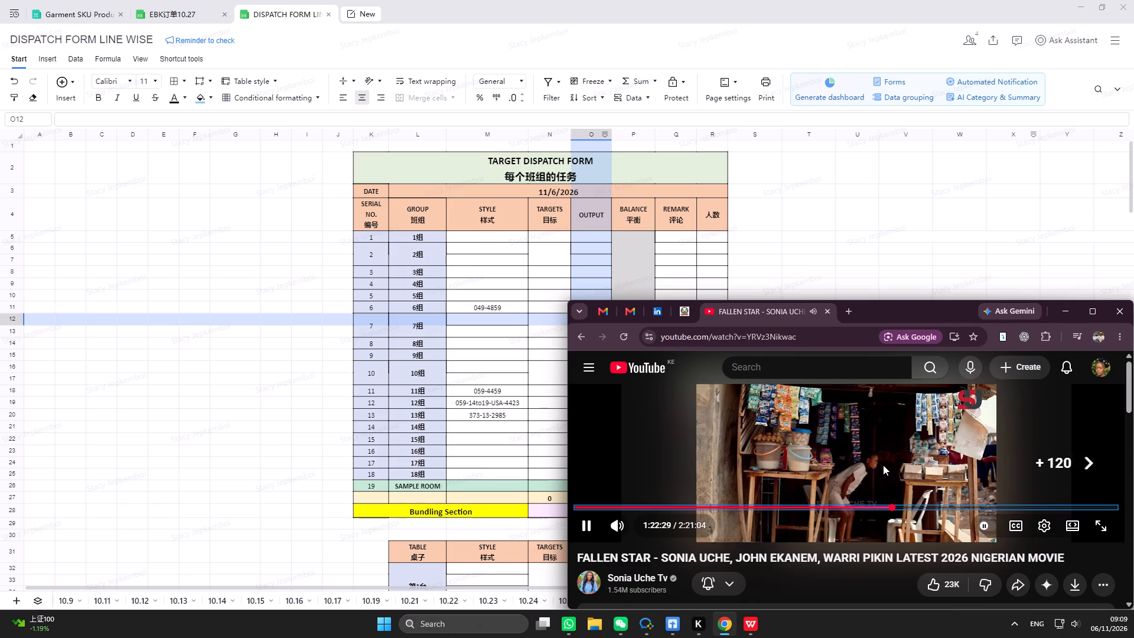
pyautogui.press('Right')
pyautogui.press('Right')
pyautogui.click(876, 450)
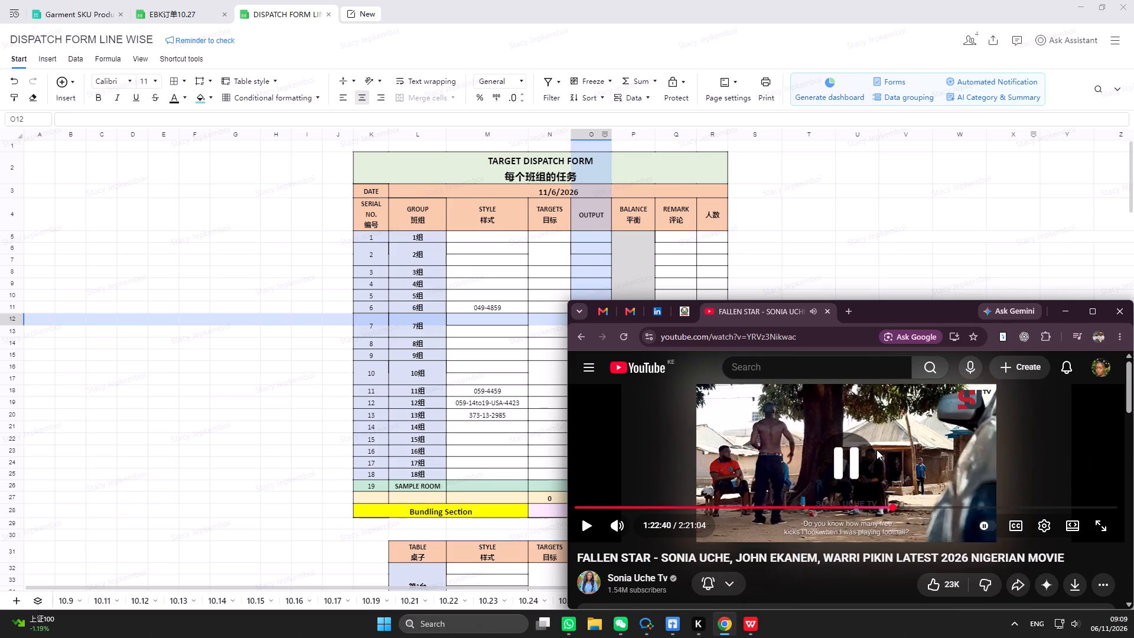
pyautogui.click(876, 450)
pyautogui.click(727, 629)
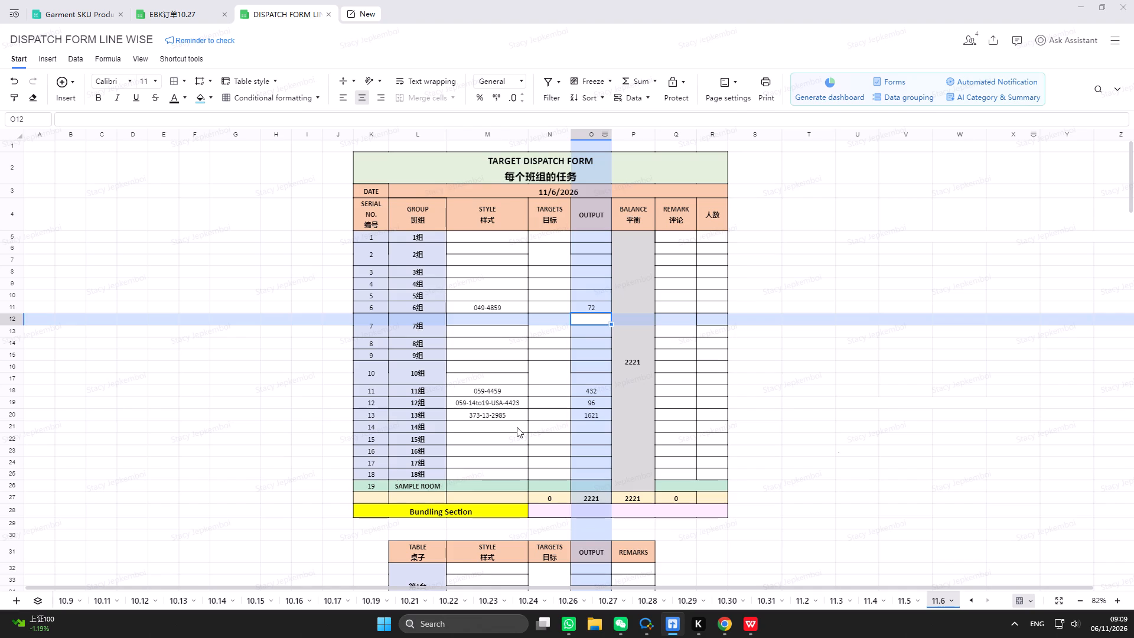
# In the first row of group 7组 on the dispatch form, enter style 049-4859 and the output formula =30+95.
pyautogui.click(493, 304)
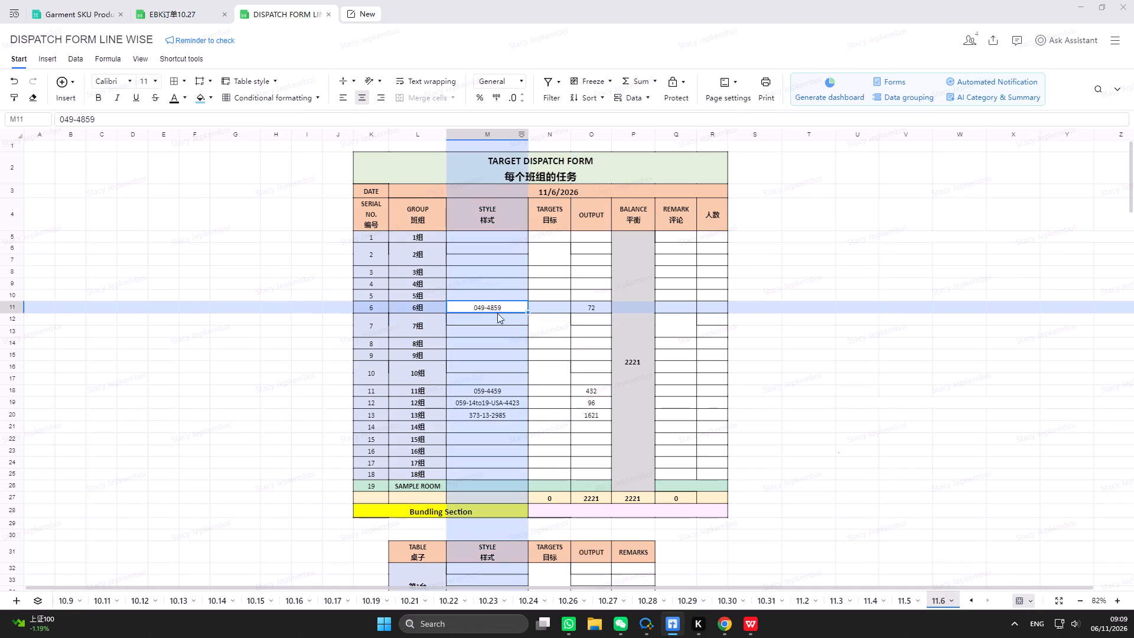
pyautogui.click(499, 319)
pyautogui.press('0')
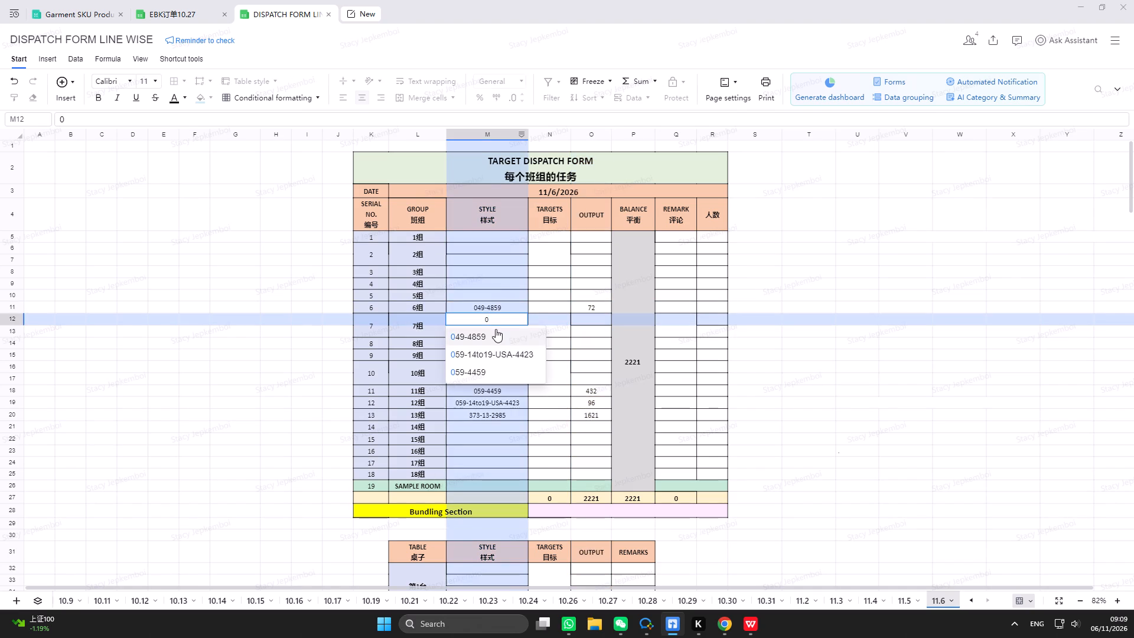
pyautogui.click(496, 330)
pyautogui.click(582, 320)
pyautogui.press('=')
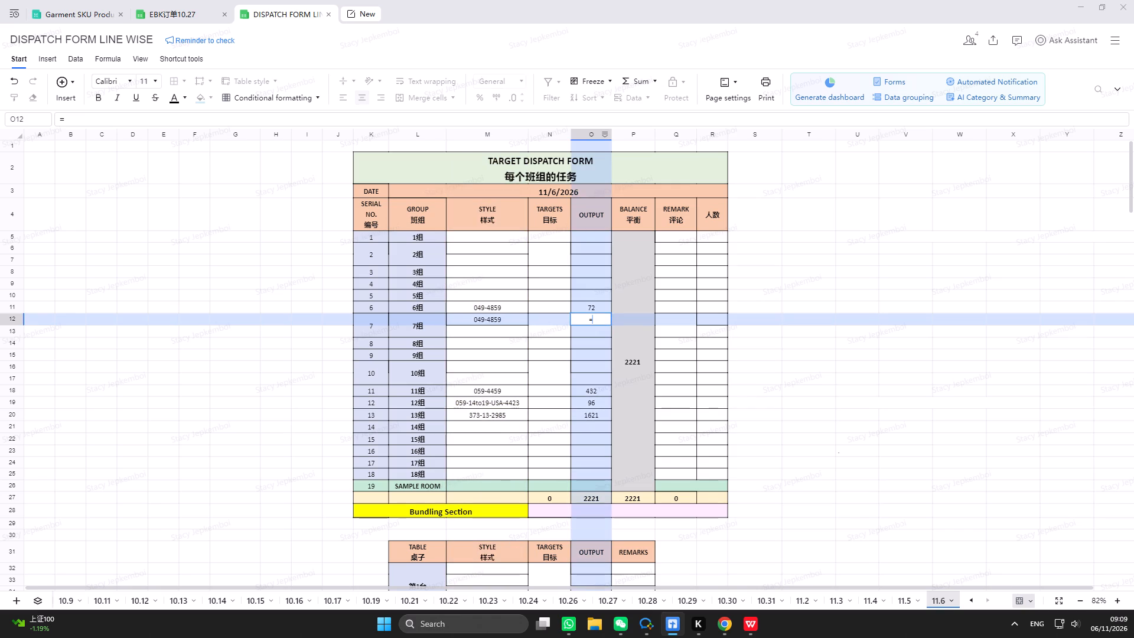
pyautogui.write('30+95')
pyautogui.press('Return')
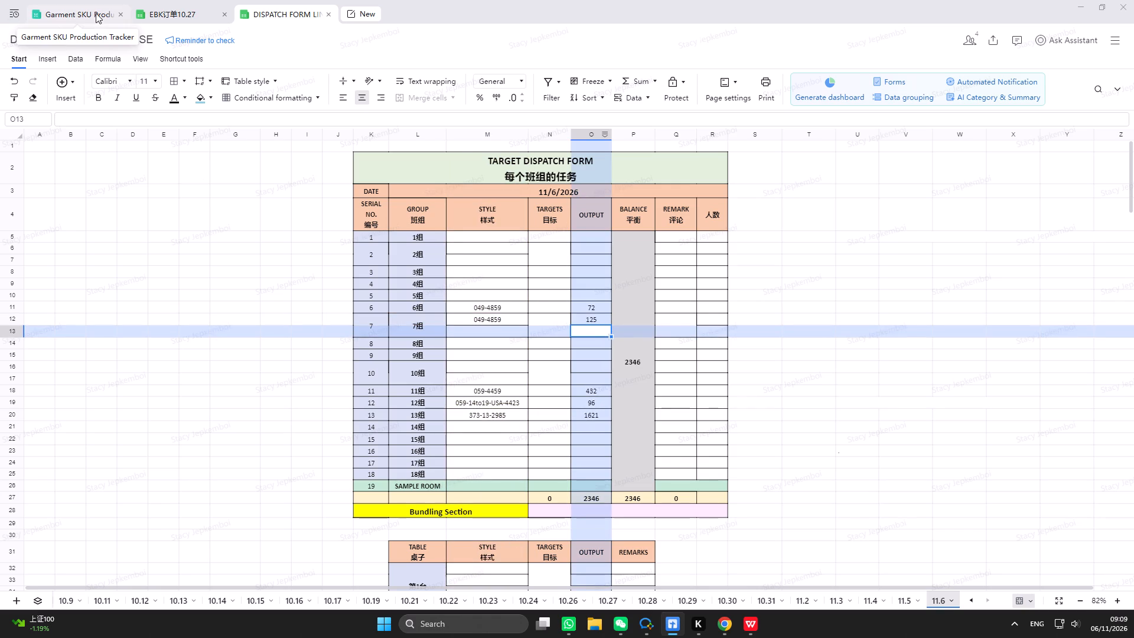
# Check the 049-4859 table in the Garment SKU Production Tracker and return to the DISPATCH FORM LINE WISE spreadsheet.
pyautogui.click(96, 13)
pyautogui.click(79, 336)
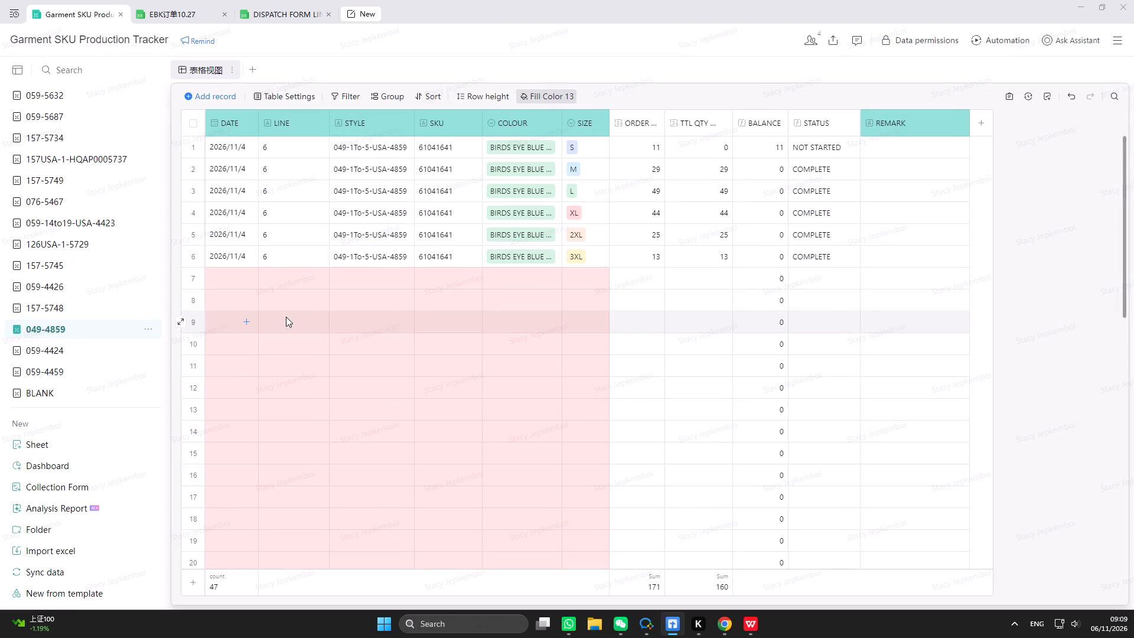
pyautogui.scroll(3, 332, 295)
pyautogui.click(275, 14)
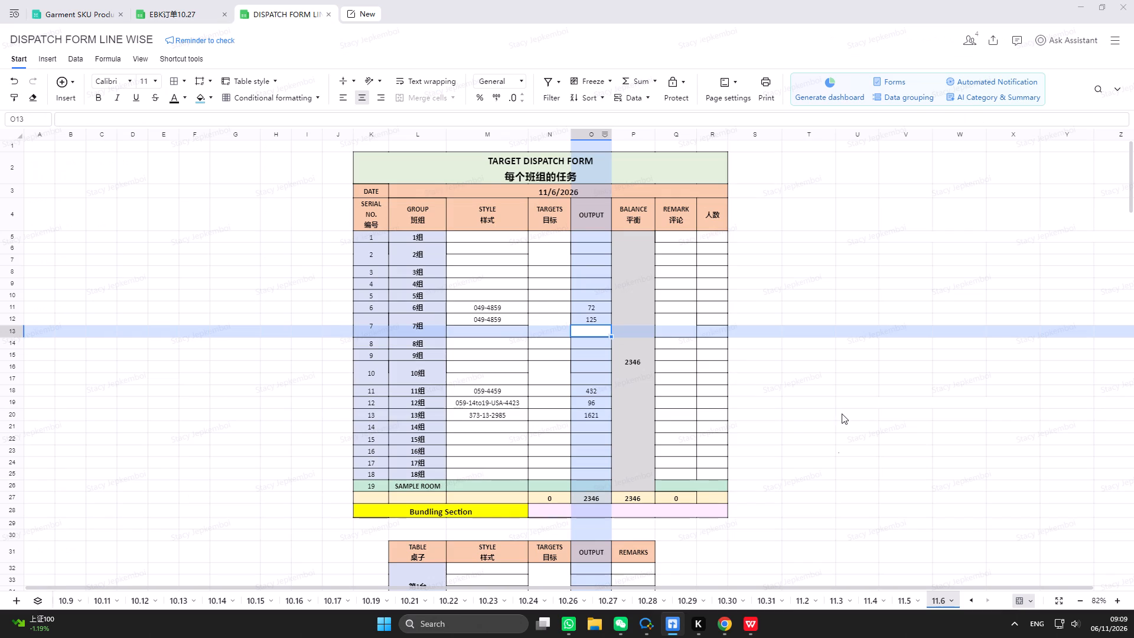
pyautogui.click(842, 414)
pyautogui.scroll(3, 592, 332)
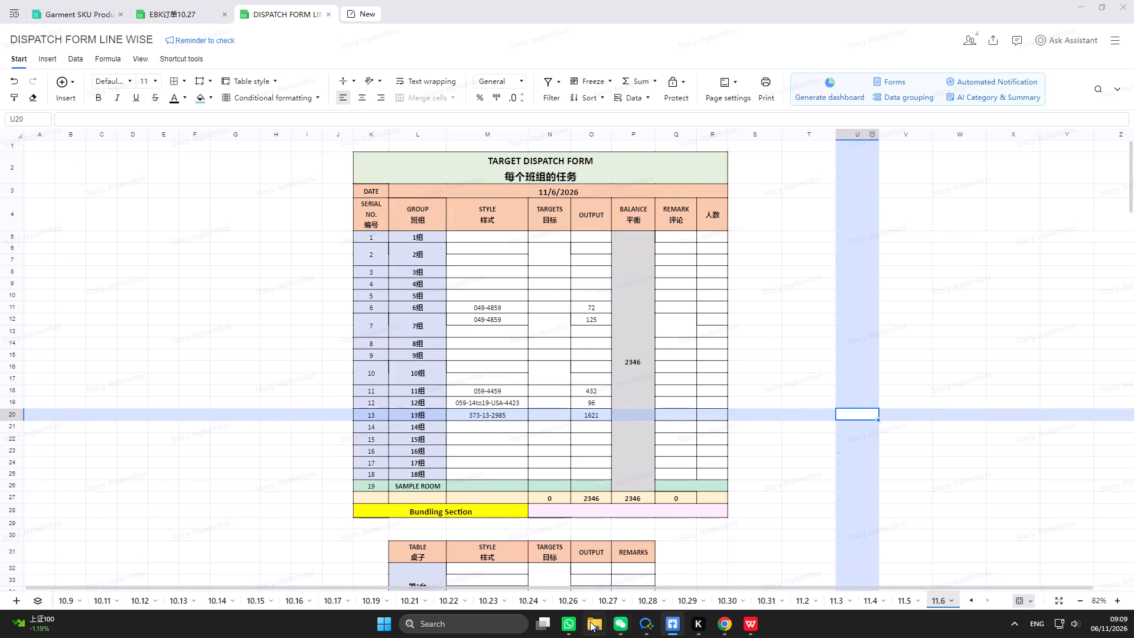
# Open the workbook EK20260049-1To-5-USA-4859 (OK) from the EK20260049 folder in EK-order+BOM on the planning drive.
pyautogui.click(590, 621)
pyautogui.doubleClick(43, 259)
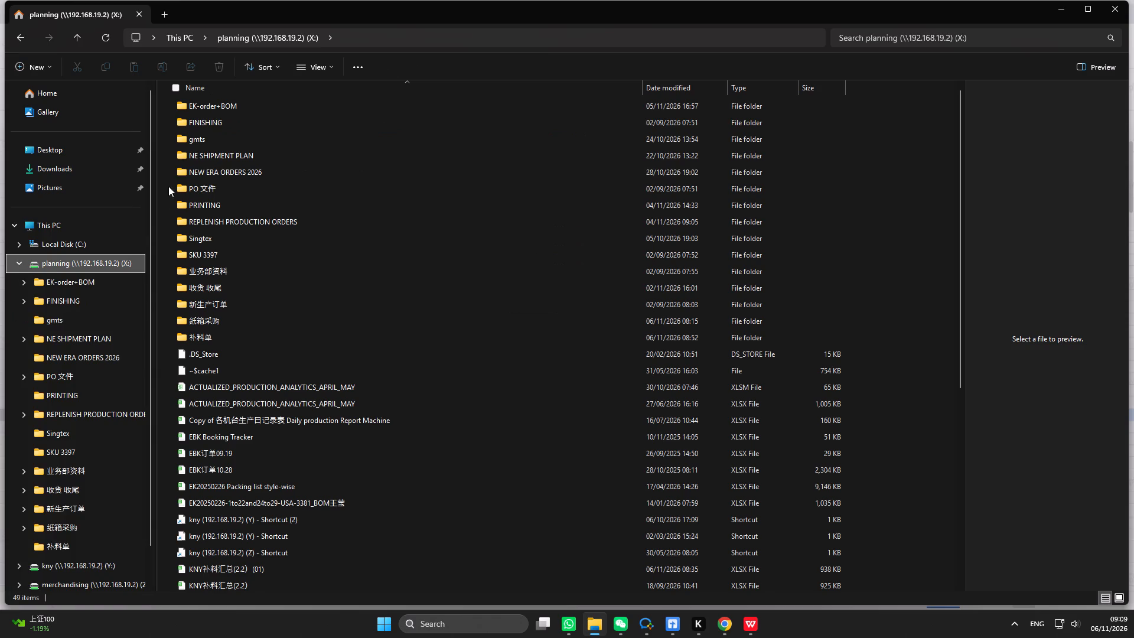
pyautogui.doubleClick(211, 110)
pyautogui.scroll(-7, 266, 314)
pyautogui.scroll(-7, 237, 460)
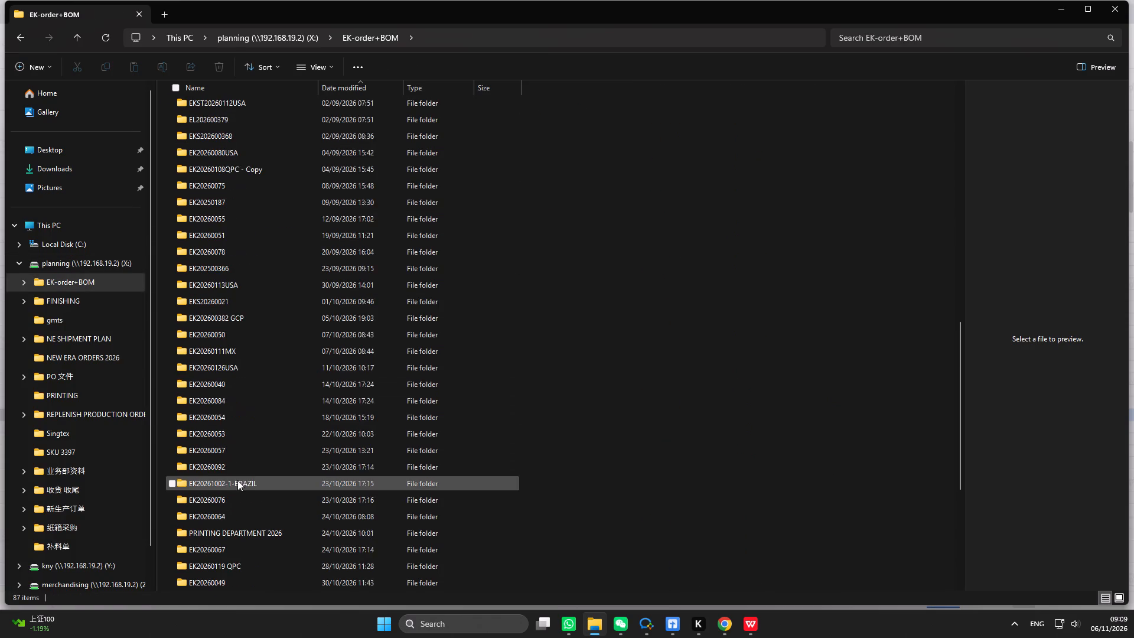
pyautogui.scroll(-14, 237, 480)
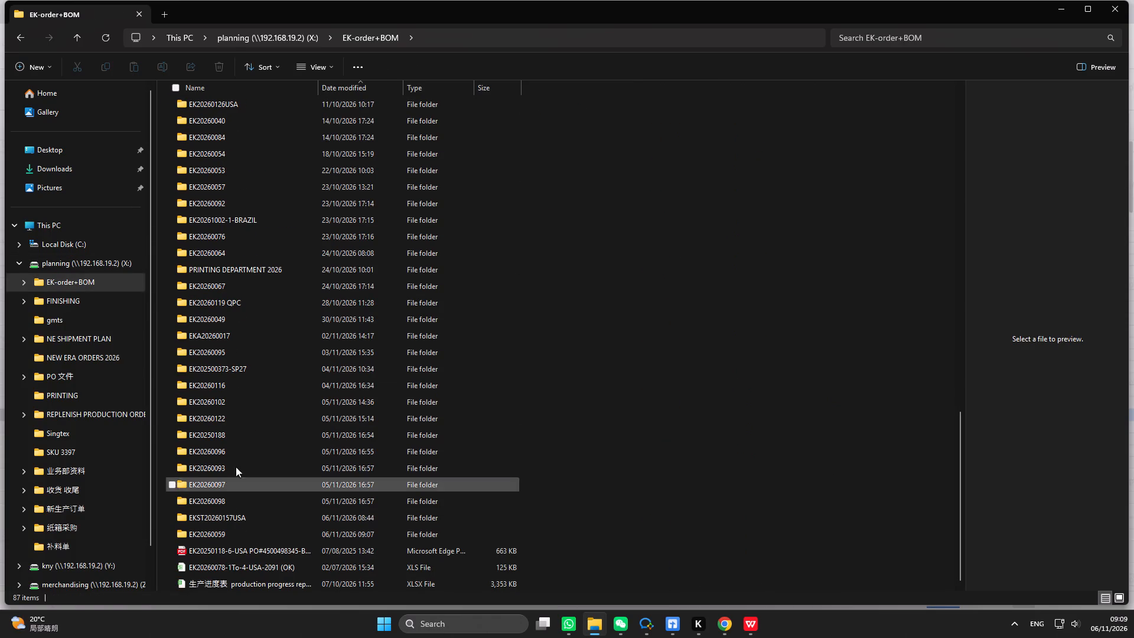
pyautogui.scroll(-7, 233, 424)
pyautogui.doubleClick(241, 320)
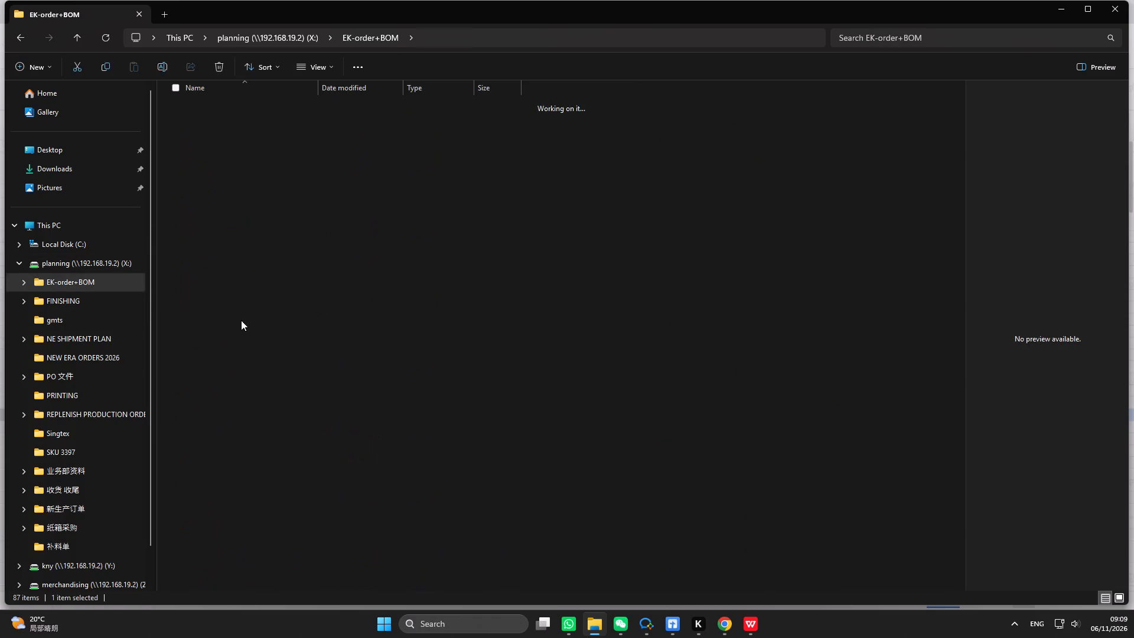
pyautogui.doubleClick(276, 108)
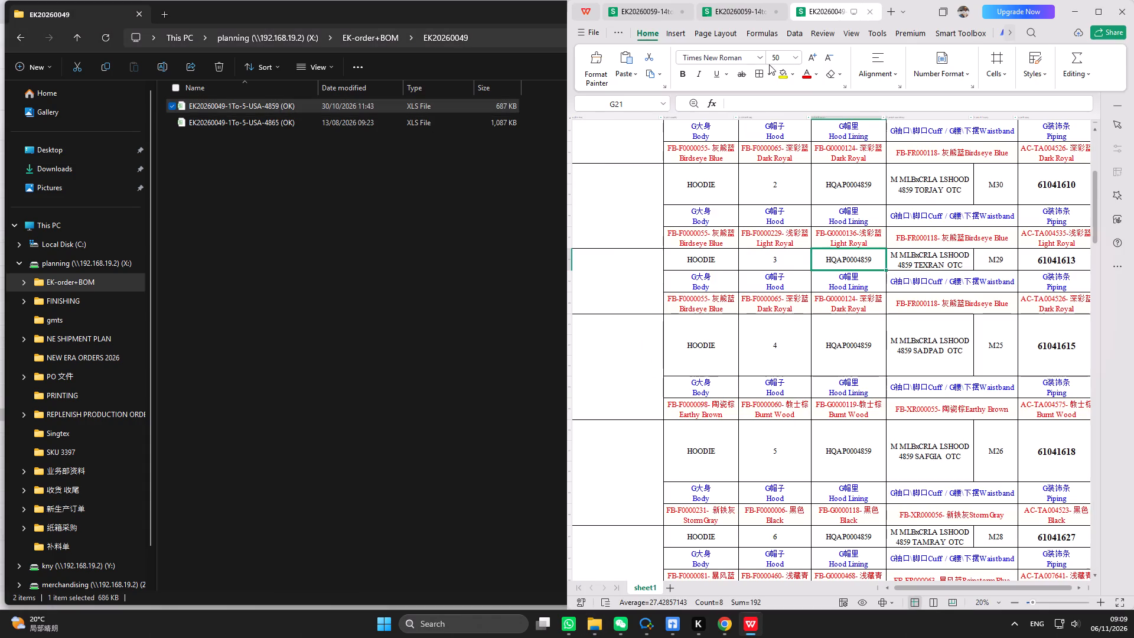
# Hide the SHAPE, SN, Style, SKU DESC and Team columns in the 4859 order sheet.
pyautogui.scroll(14, 762, 159)
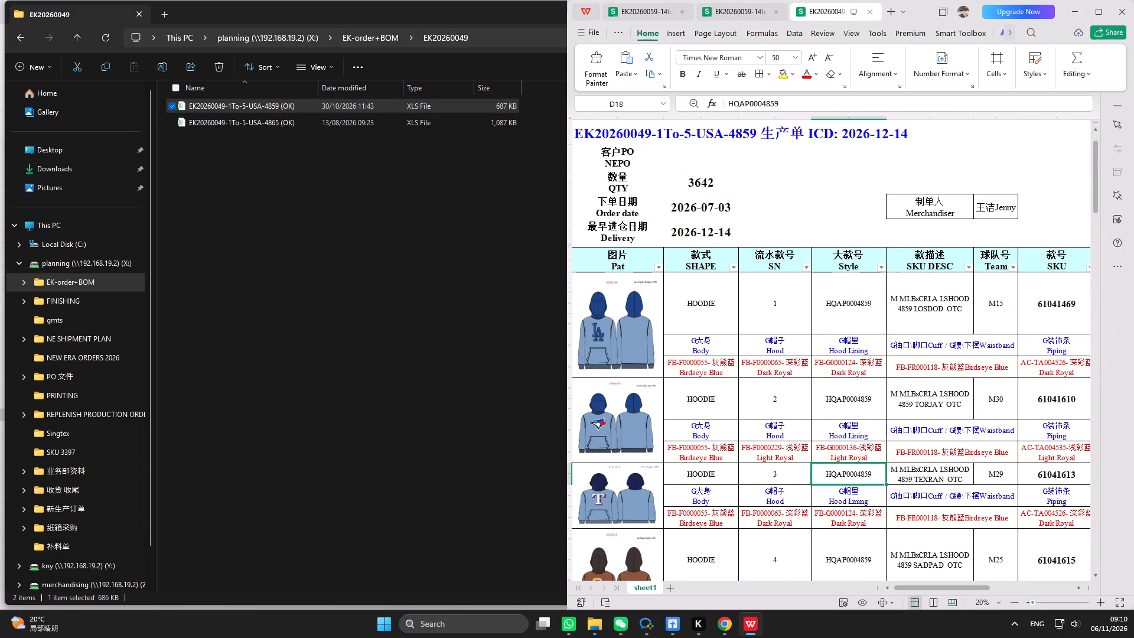
pyautogui.moveTo(689, 118); pyautogui.dragTo(905, 171)
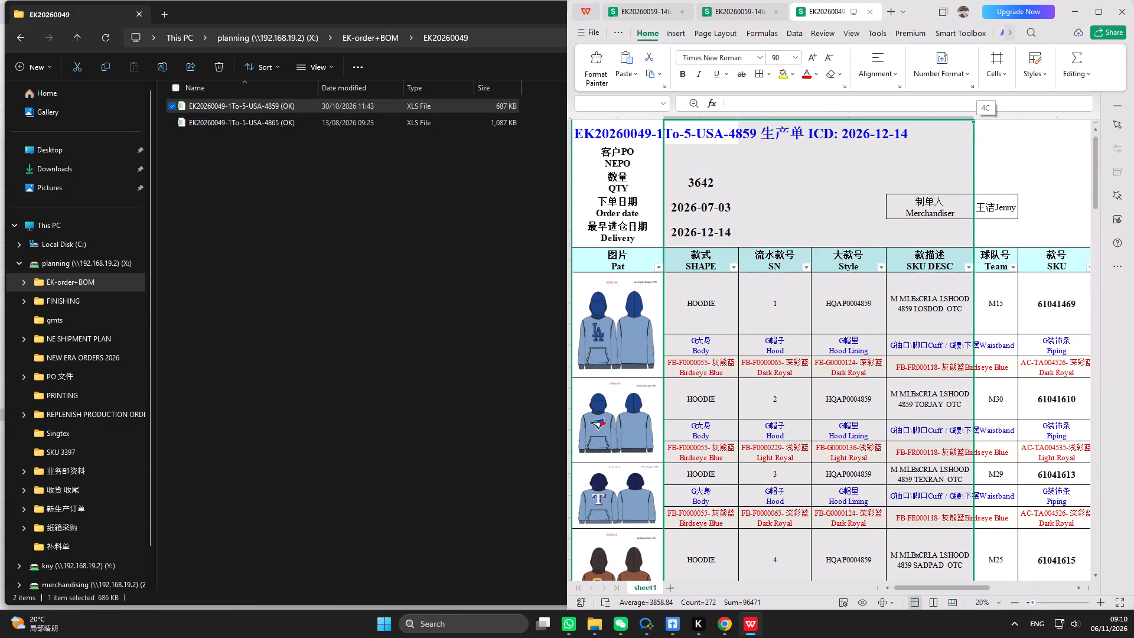
pyautogui.moveTo(905, 171); pyautogui.dragTo(980, 186)
pyautogui.rightClick(879, 154)
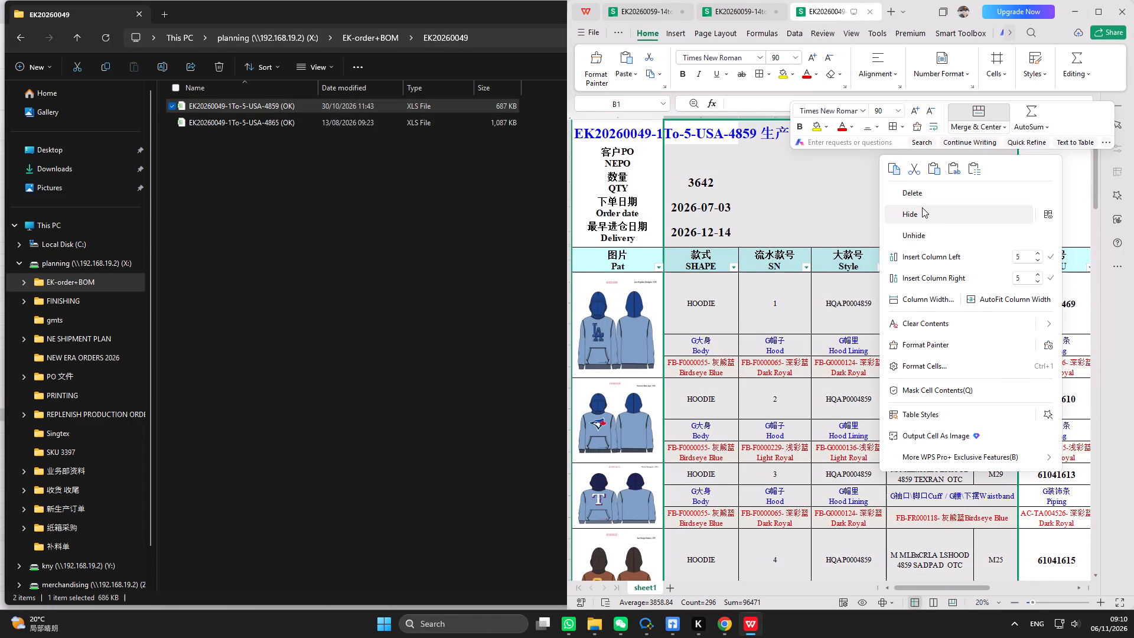
pyautogui.click(922, 207)
# Freeze the order table's header row, which starts with 图片 Pat and 款号 SKU.
pyautogui.scroll(-4, 656, 246)
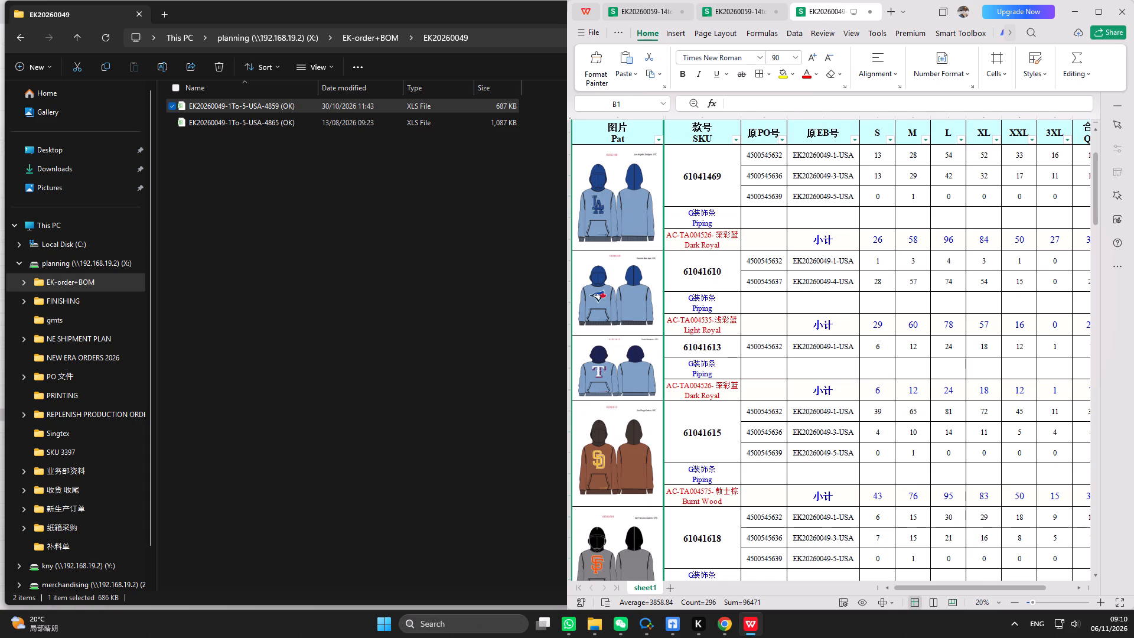
pyautogui.click(572, 135)
pyautogui.click(858, 35)
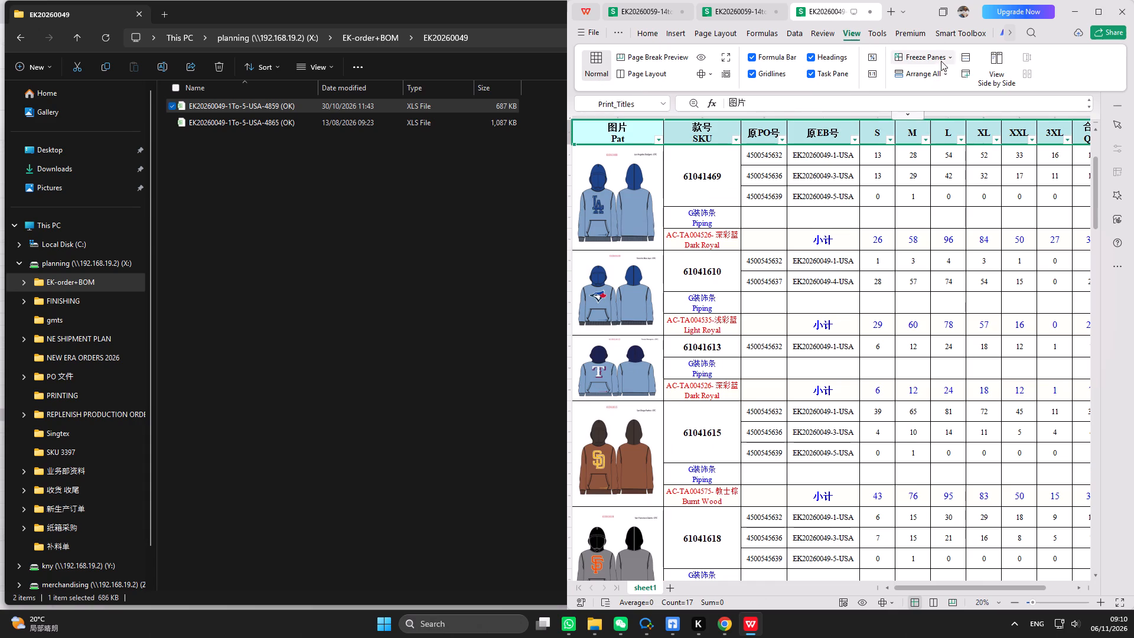
pyautogui.click(942, 59)
pyautogui.click(944, 102)
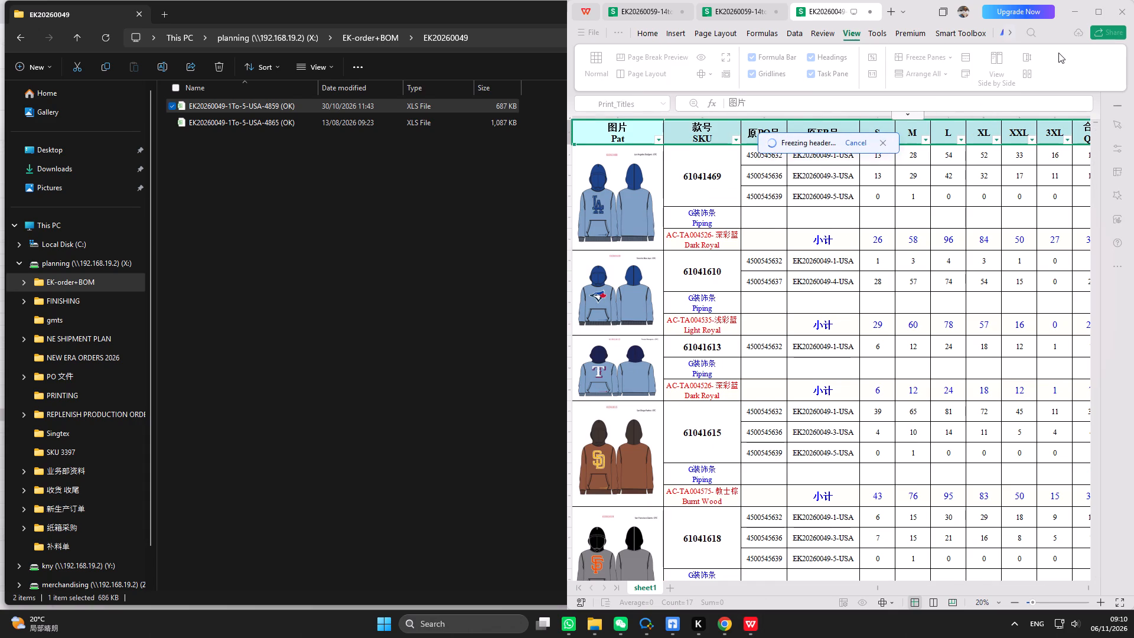
# Bring up the 049-4859 table in the Garment SKU Production Tracker and place it side by side with the 4859 order workbook.
pyautogui.click(657, 38)
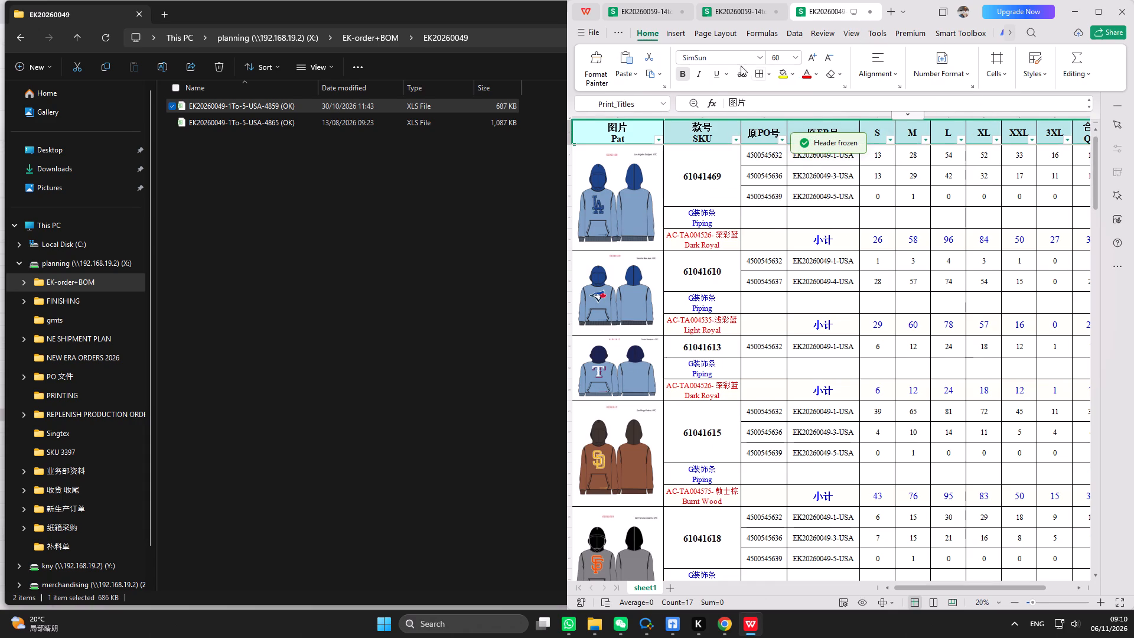
pyautogui.click(1077, 15)
pyautogui.click(1114, 16)
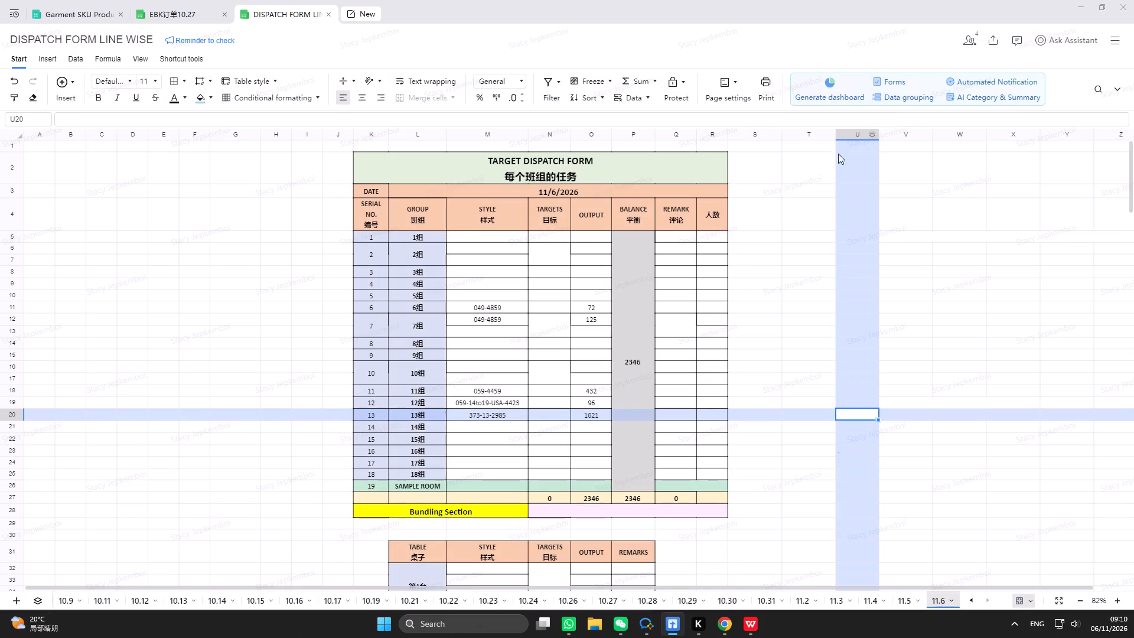
pyautogui.scroll(3, 820, 370)
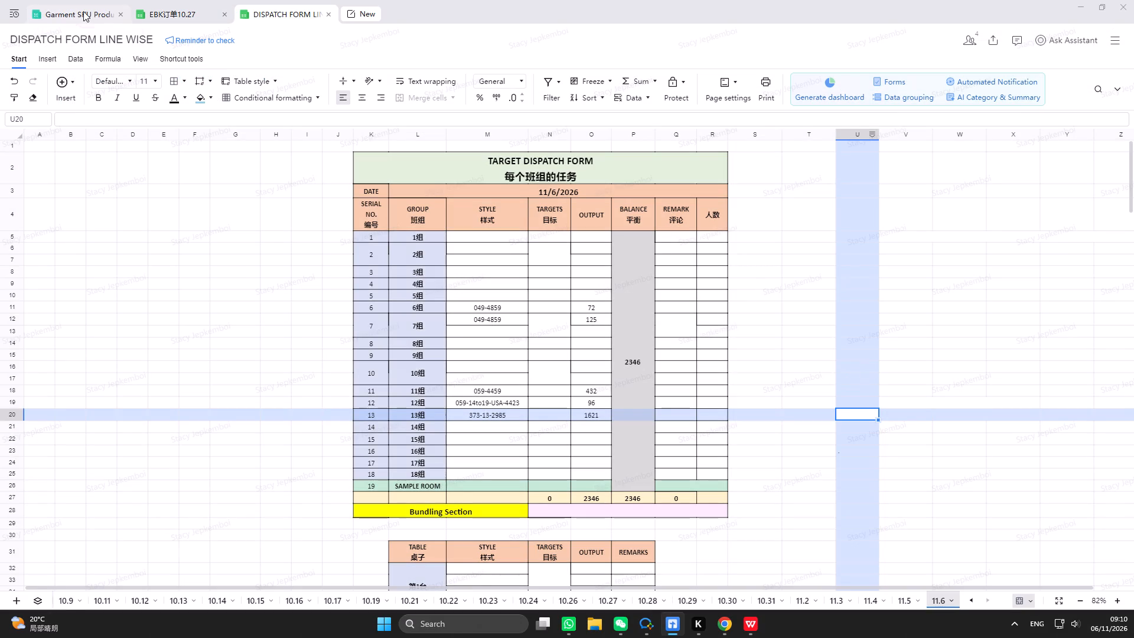
pyautogui.click(83, 11)
pyautogui.scroll(2, 524, 355)
pyautogui.click(745, 625)
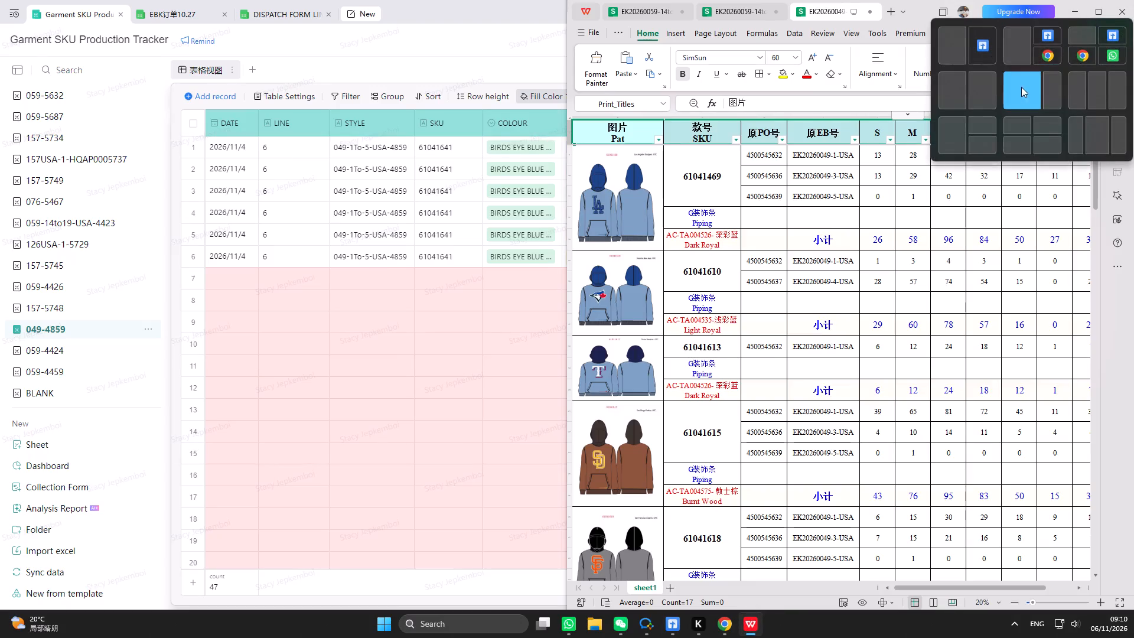
pyautogui.click(990, 89)
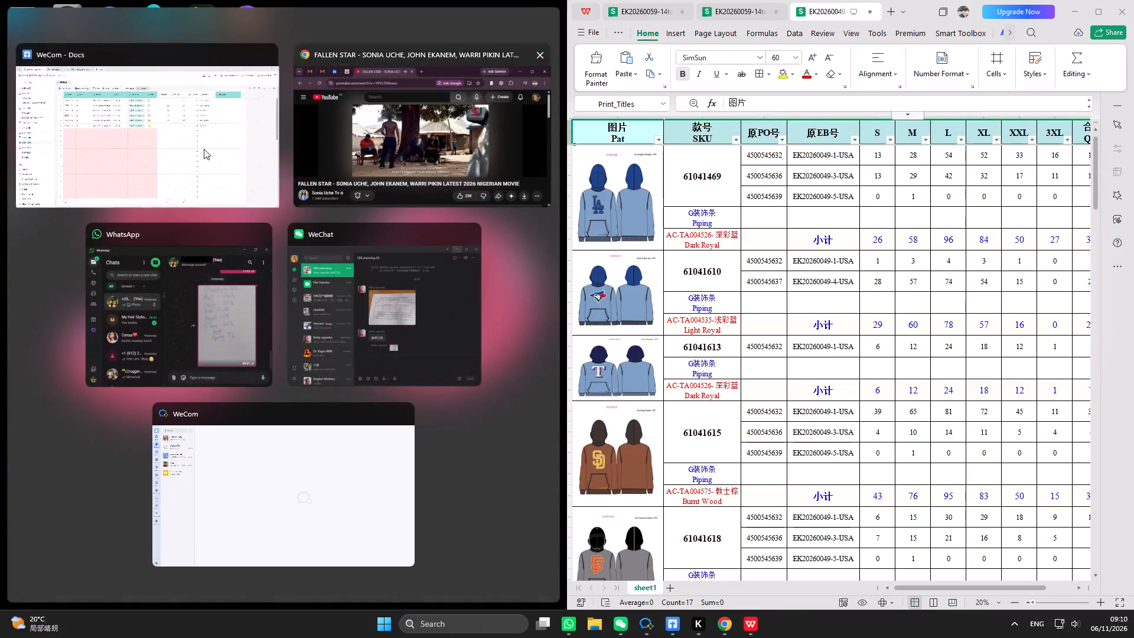
pyautogui.click(125, 146)
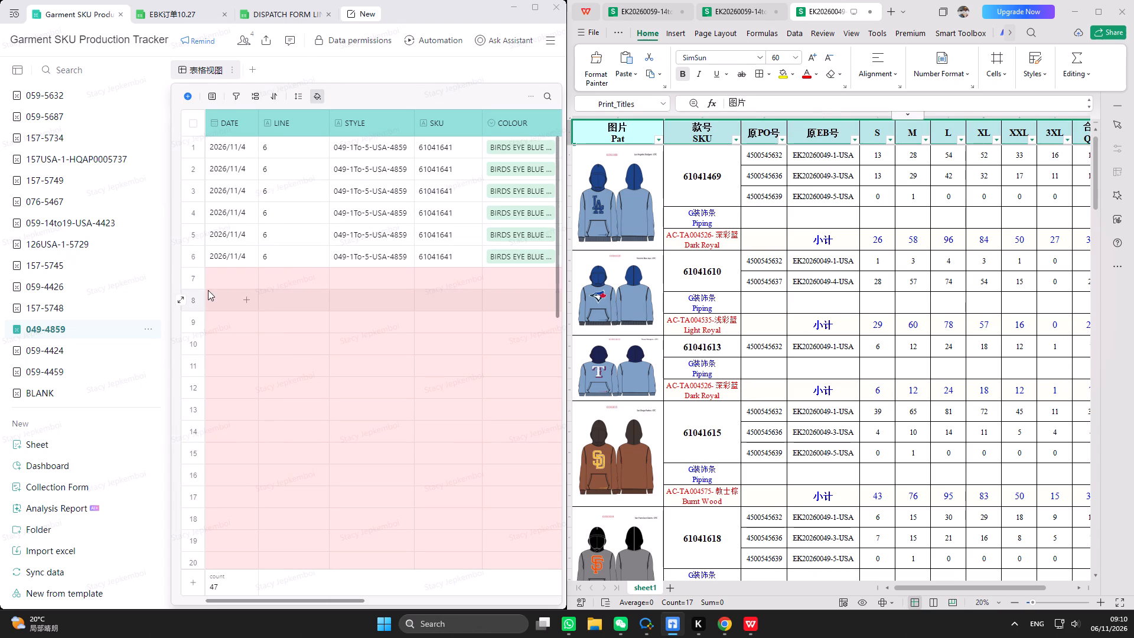
# Start row 7 of the 049-4859 table with the date 2026/11/5 and line 6.
pyautogui.doubleClick(222, 281)
pyautogui.click(301, 380)
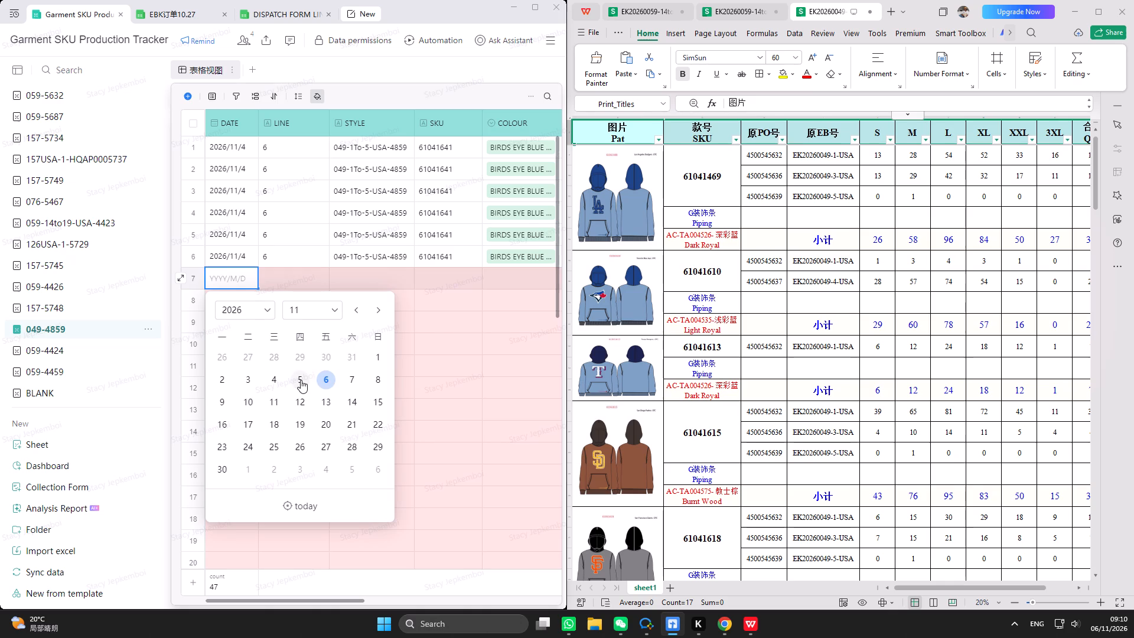
pyautogui.click(283, 280)
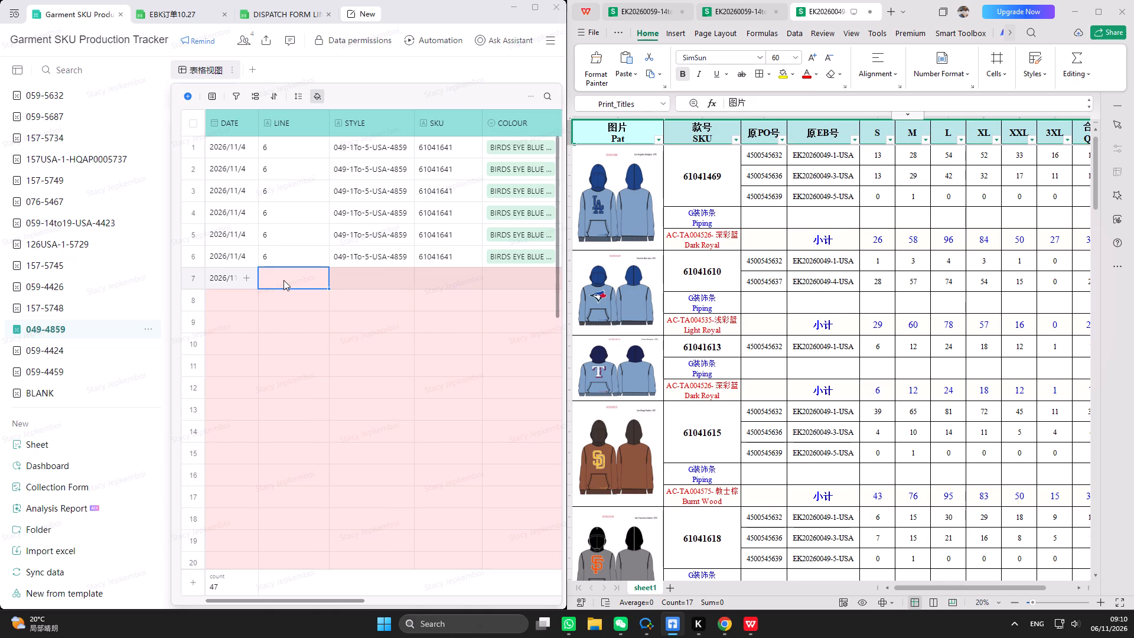
pyautogui.press('6')
pyautogui.press('Return')
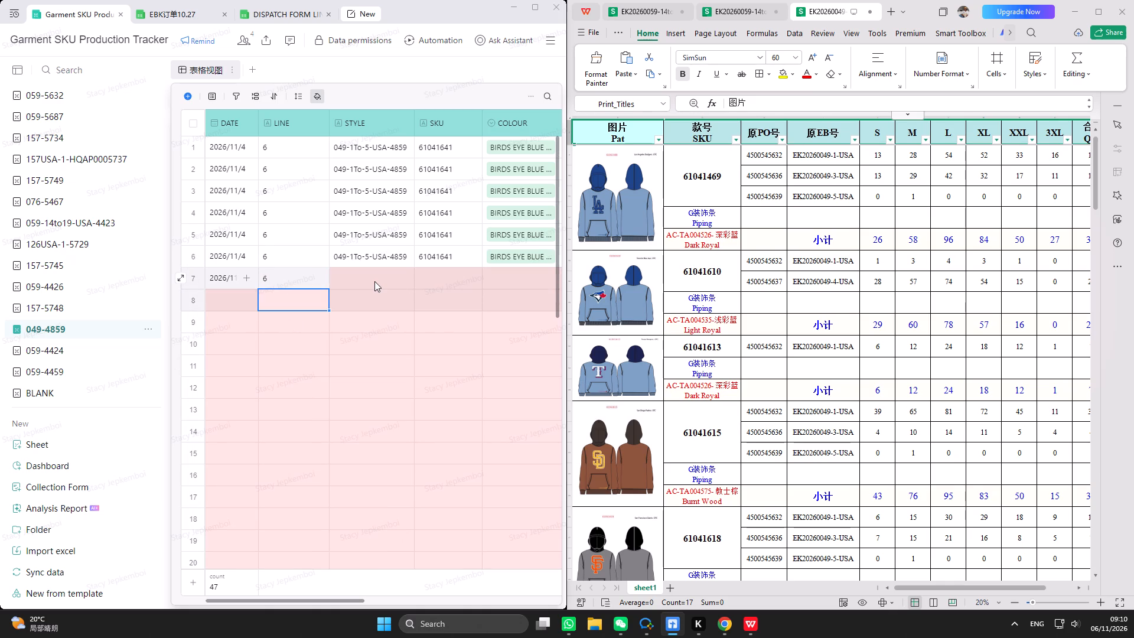
# Copy SKU 61041610 from the order sheet into the SKU field of row 7 in the tracker.
pyautogui.click(452, 284)
pyautogui.click(719, 284)
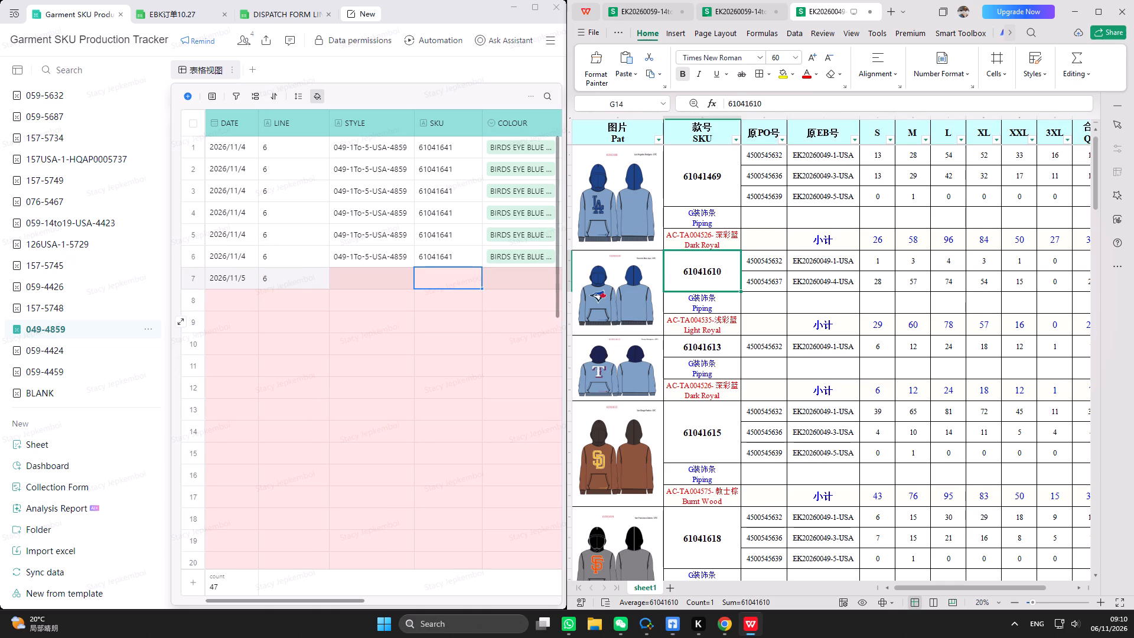
pyautogui.doubleClick(773, 106)
pyautogui.doubleClick(782, 74)
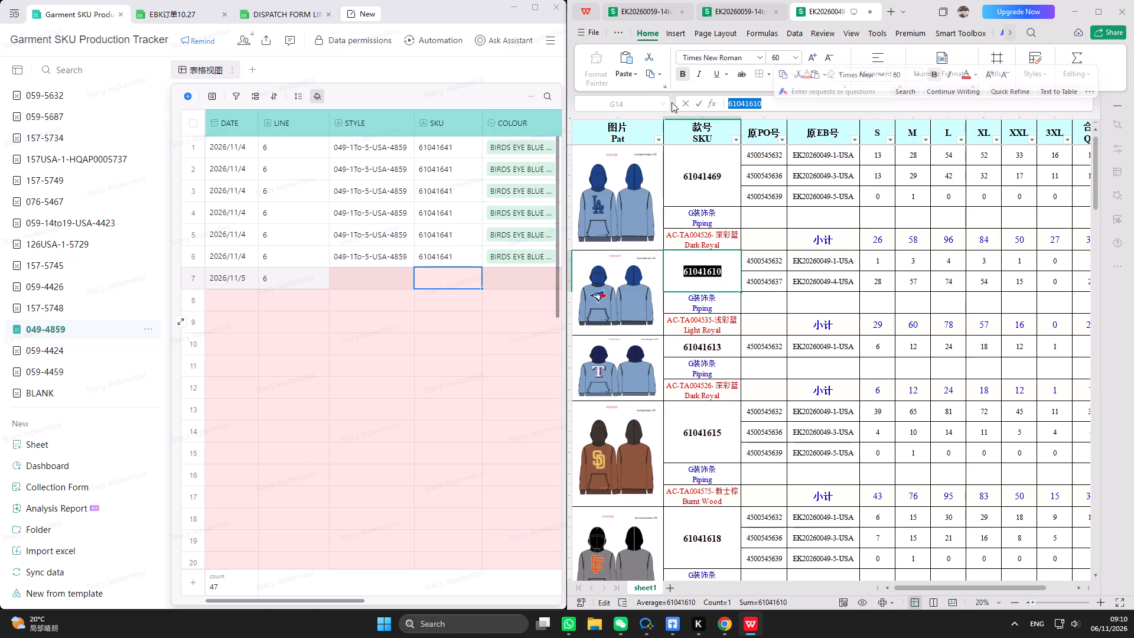
pyautogui.tripleClick(434, 276)
pyautogui.rightClick(434, 276)
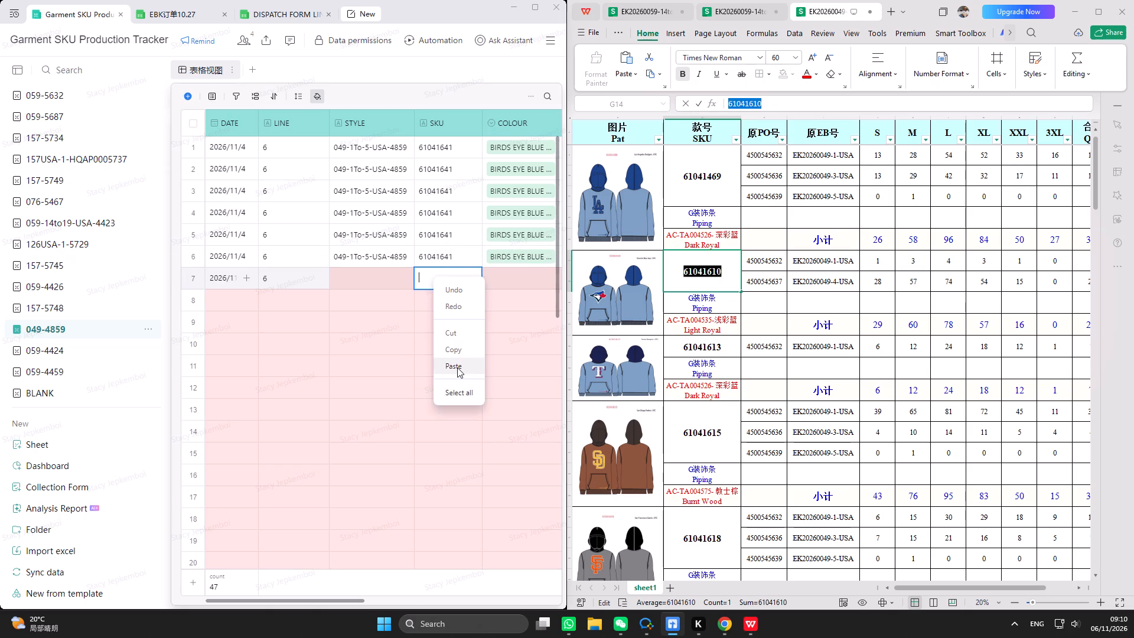
pyautogui.click(457, 367)
pyautogui.click(515, 277)
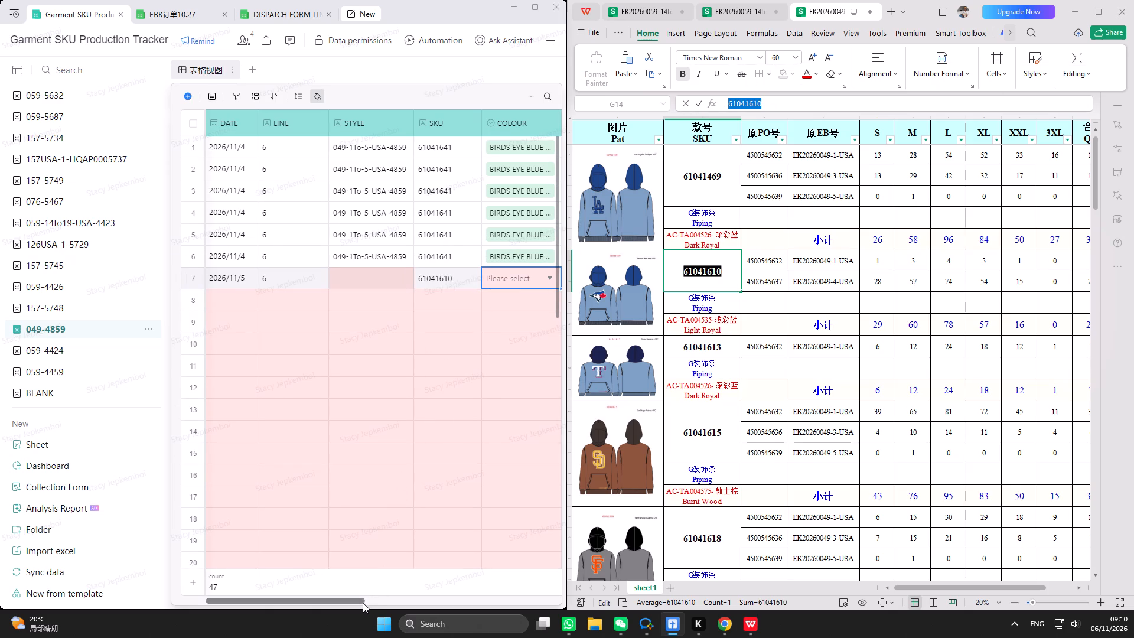
pyautogui.moveTo(361, 601); pyautogui.dragTo(429, 598)
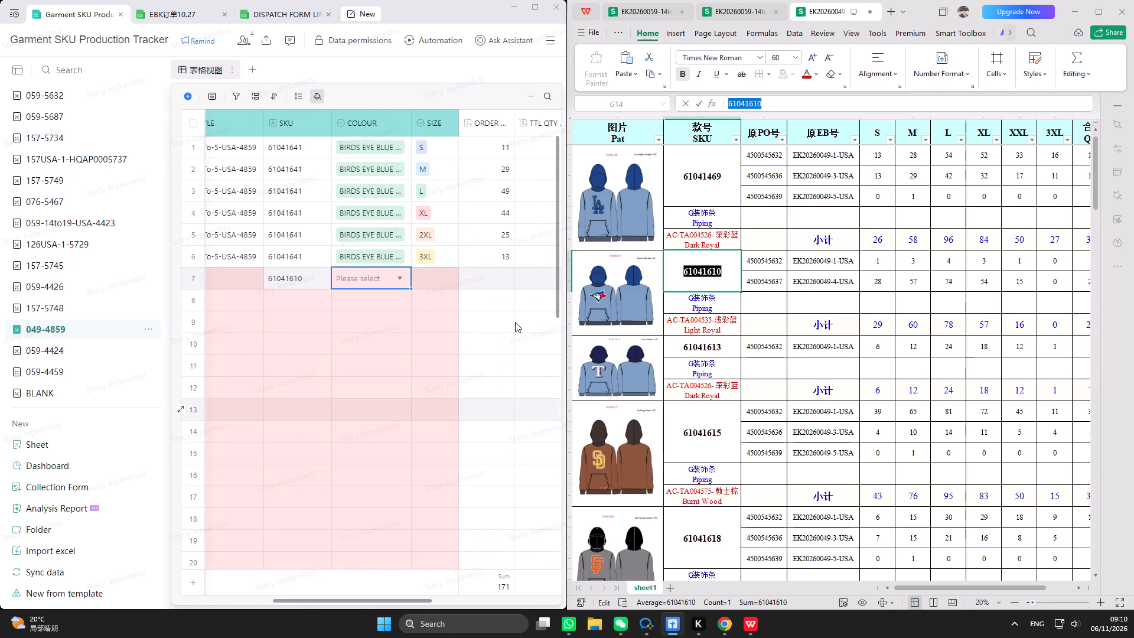
# Hide the 原PO号 and 原EB号 columns in the order sheet.
pyautogui.moveTo(718, 330); pyautogui.dragTo(985, 335)
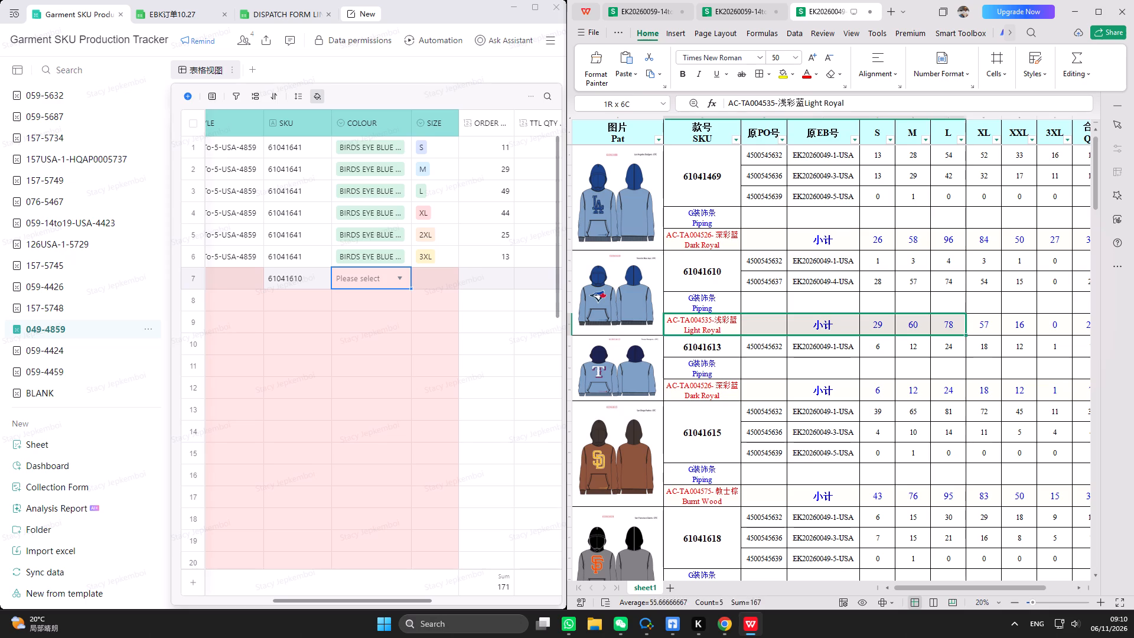
pyautogui.moveTo(985, 335); pyautogui.dragTo(1001, 334)
pyautogui.moveTo(758, 116); pyautogui.dragTo(805, 128)
pyautogui.rightClick(795, 148)
pyautogui.click(842, 203)
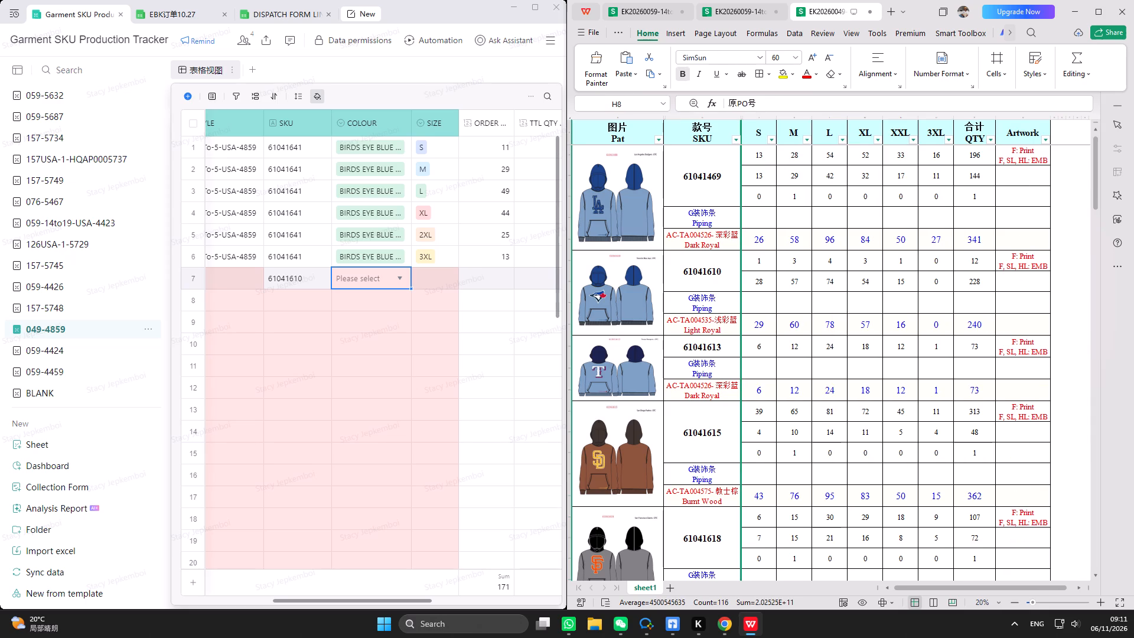
# Highlight the Light Royal subtotal row of SKU 61041610 in yellow, from the SKU column through Artwork.
pyautogui.moveTo(703, 323); pyautogui.dragTo(1003, 317)
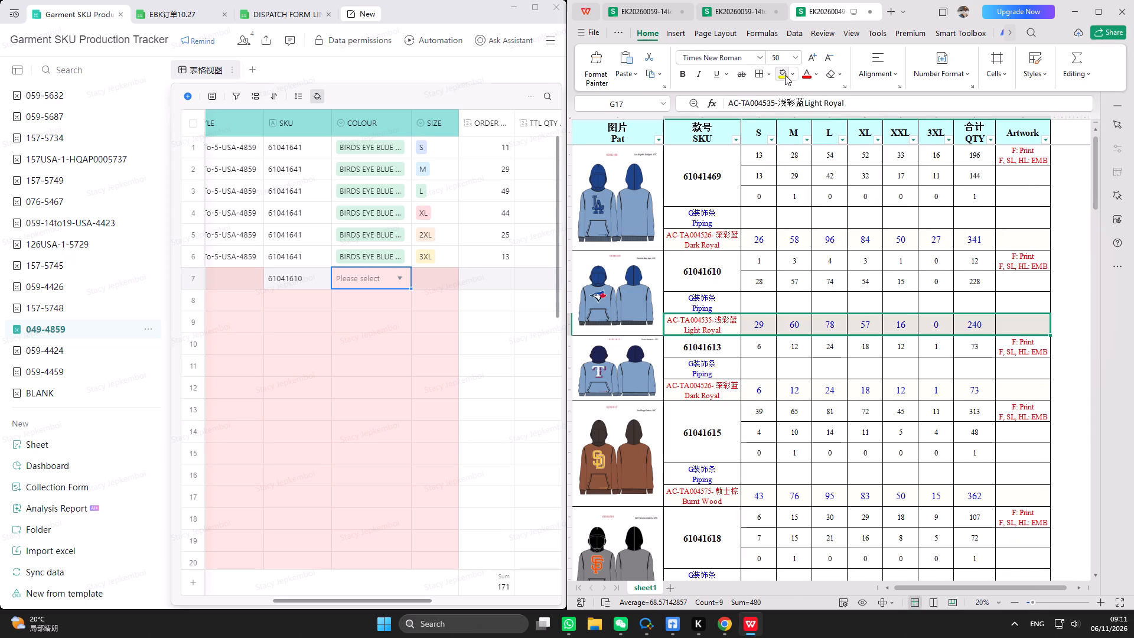
pyautogui.click(784, 75)
# Set the colour of tracker row 7, SKU 61041610, to the BIRDS EYE BLUE option.
pyautogui.click(374, 301)
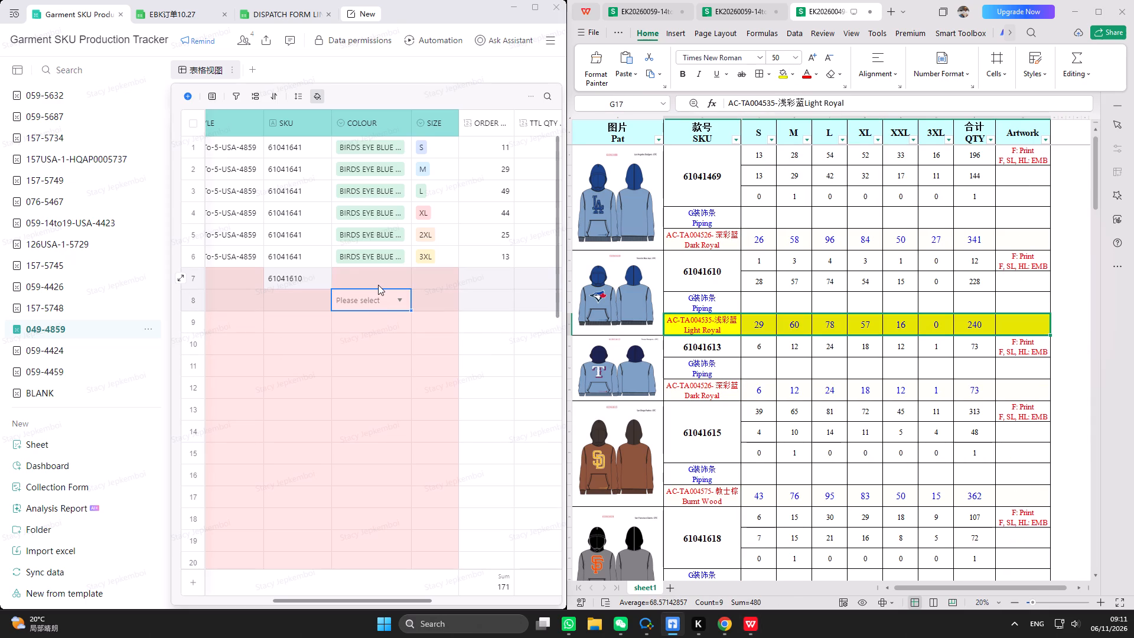
pyautogui.click(378, 284)
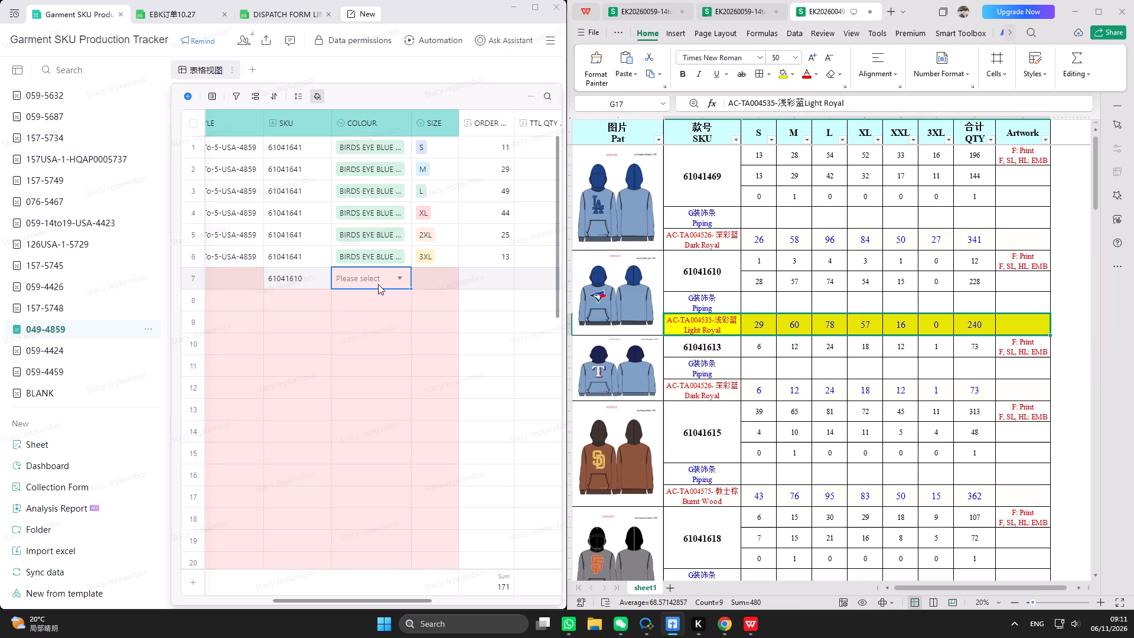
pyautogui.click(378, 284)
pyautogui.click(403, 338)
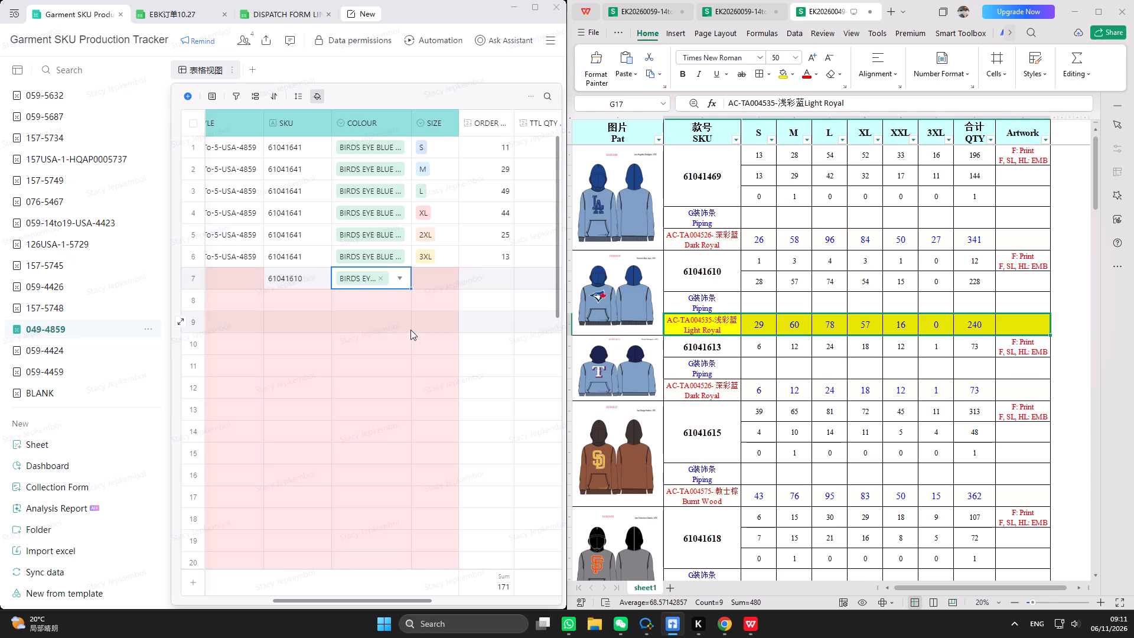
# Fill the SIZE column for tracker rows 7 to 12 with S, M, L, XL, 2XL and 3XL.
pyautogui.click(434, 276)
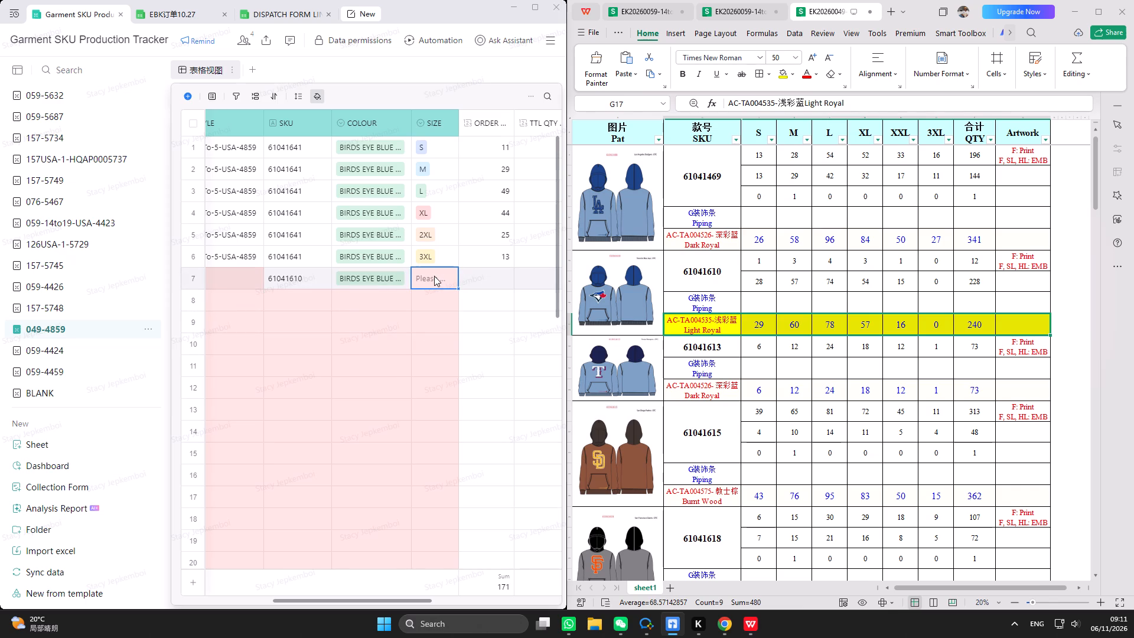
pyautogui.click(434, 276)
pyautogui.click(454, 434)
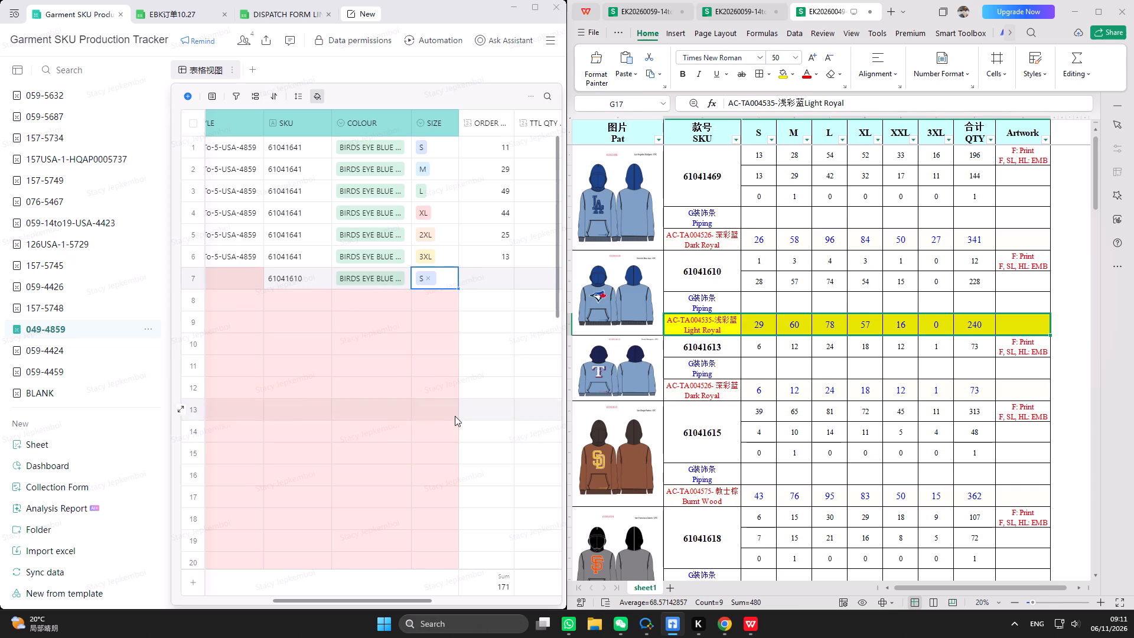
pyautogui.doubleClick(430, 305)
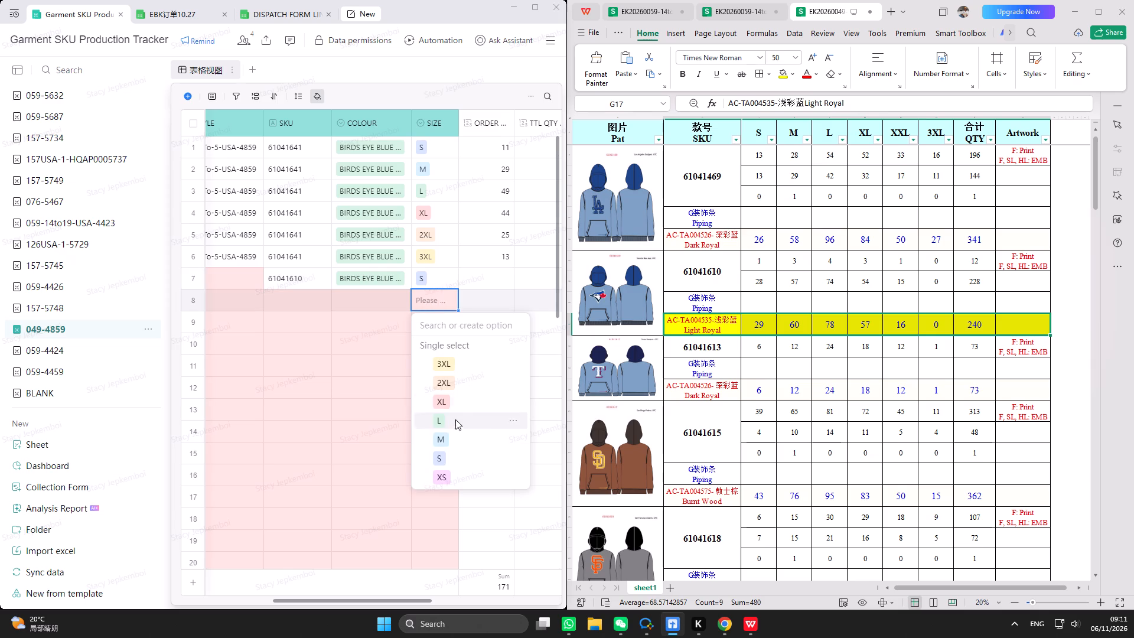
pyautogui.click(455, 434)
pyautogui.doubleClick(433, 324)
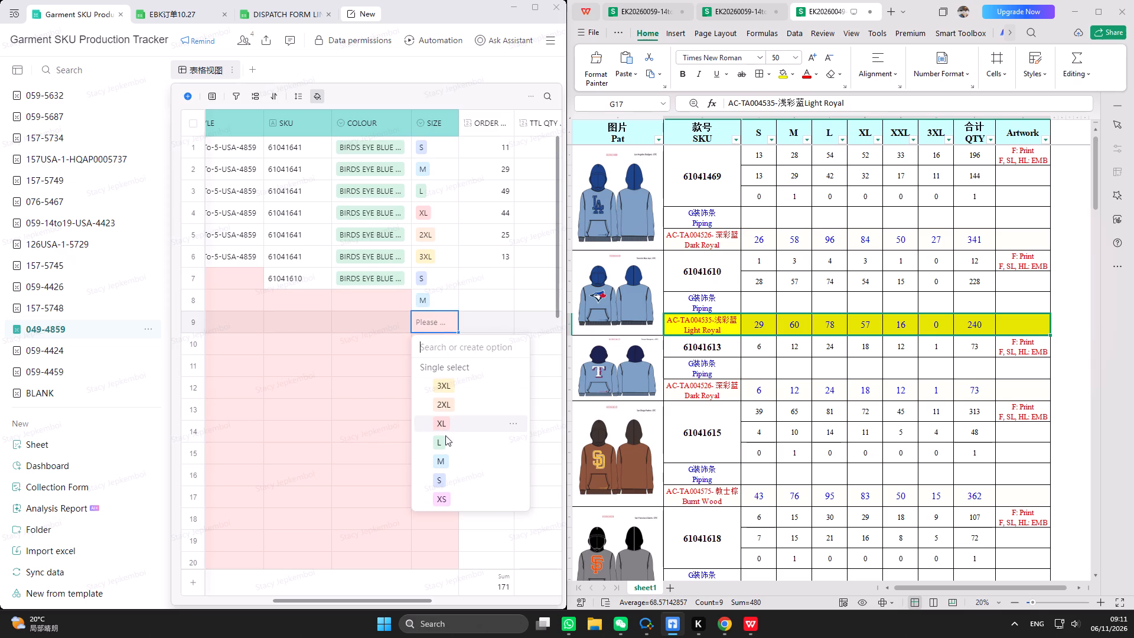
pyautogui.click(445, 435)
pyautogui.doubleClick(437, 349)
pyautogui.click(470, 438)
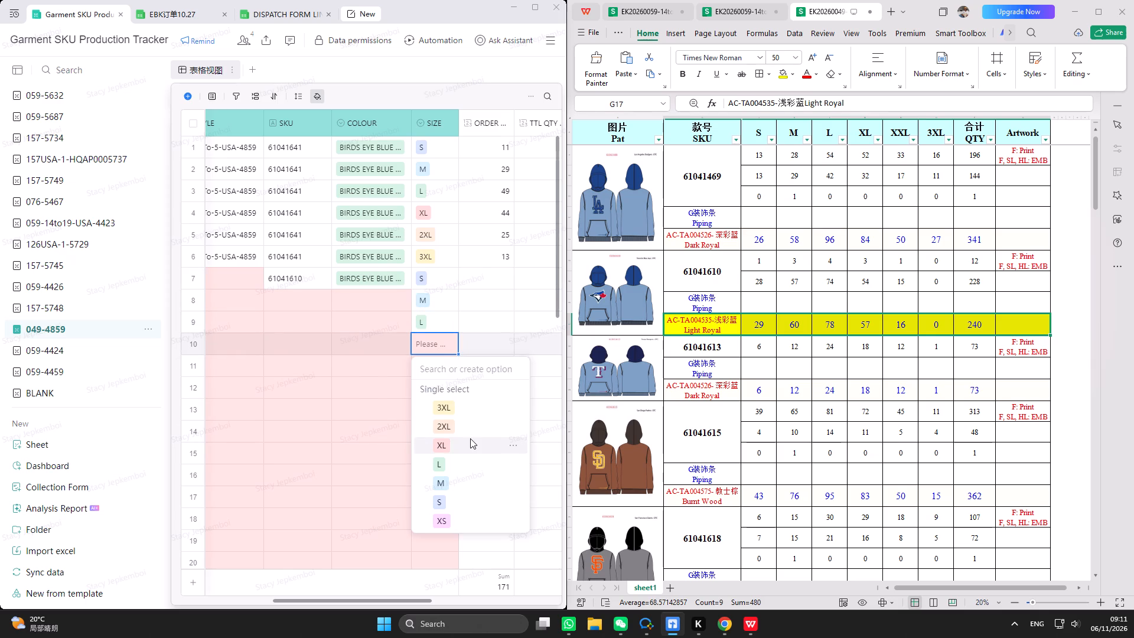
pyautogui.click(431, 371)
pyautogui.doubleClick(439, 367)
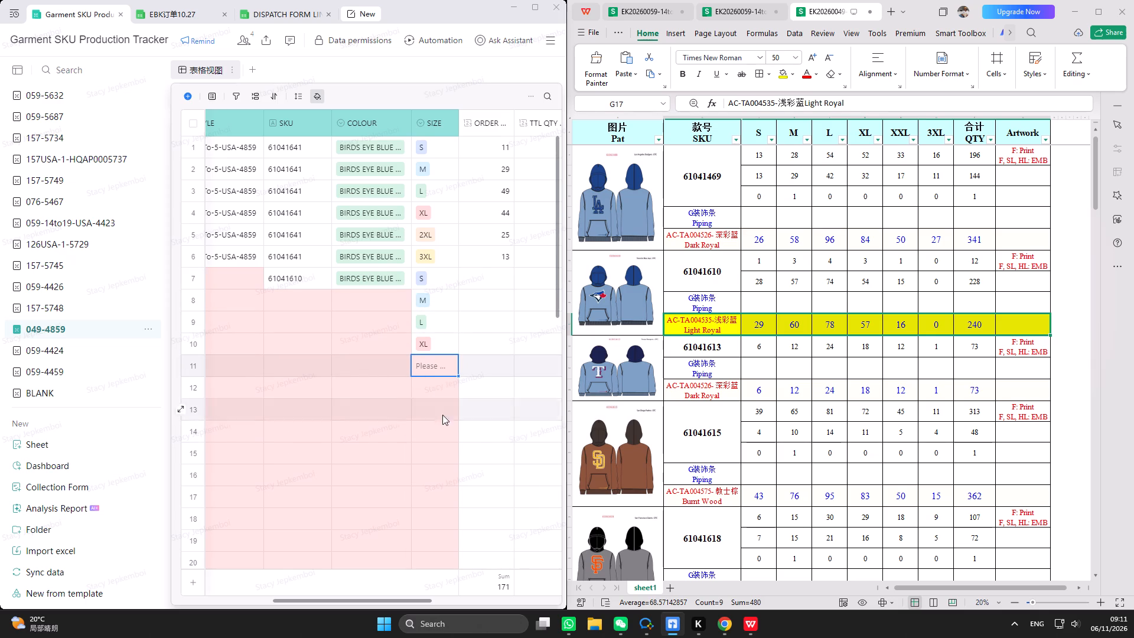
pyautogui.click(429, 369)
pyautogui.click(444, 439)
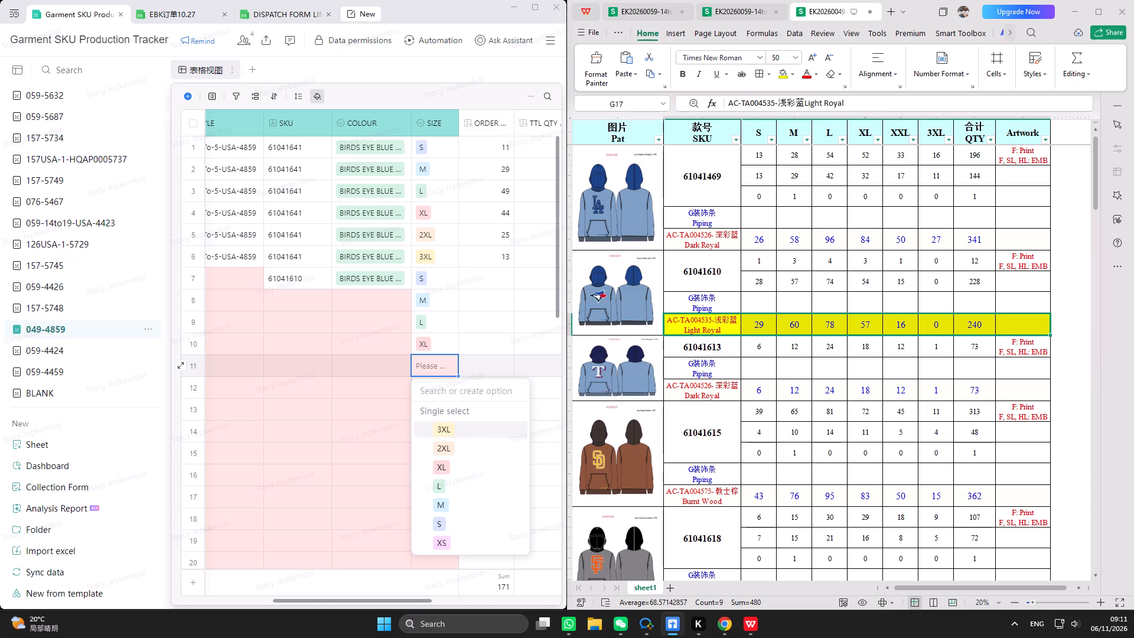
pyautogui.click(453, 451)
pyautogui.doubleClick(431, 396)
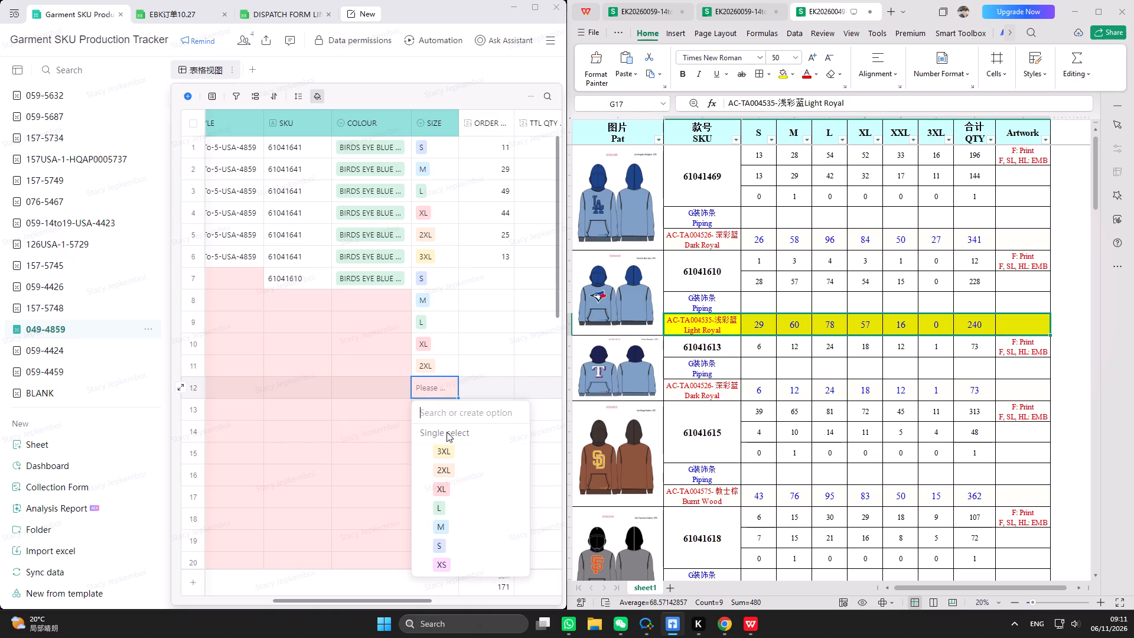
pyautogui.click(460, 456)
# Enter the order quantities 29, 60, 78, 57, 16 and 0 for sizes S to 3XL in rows 7 to 12.
pyautogui.click(489, 284)
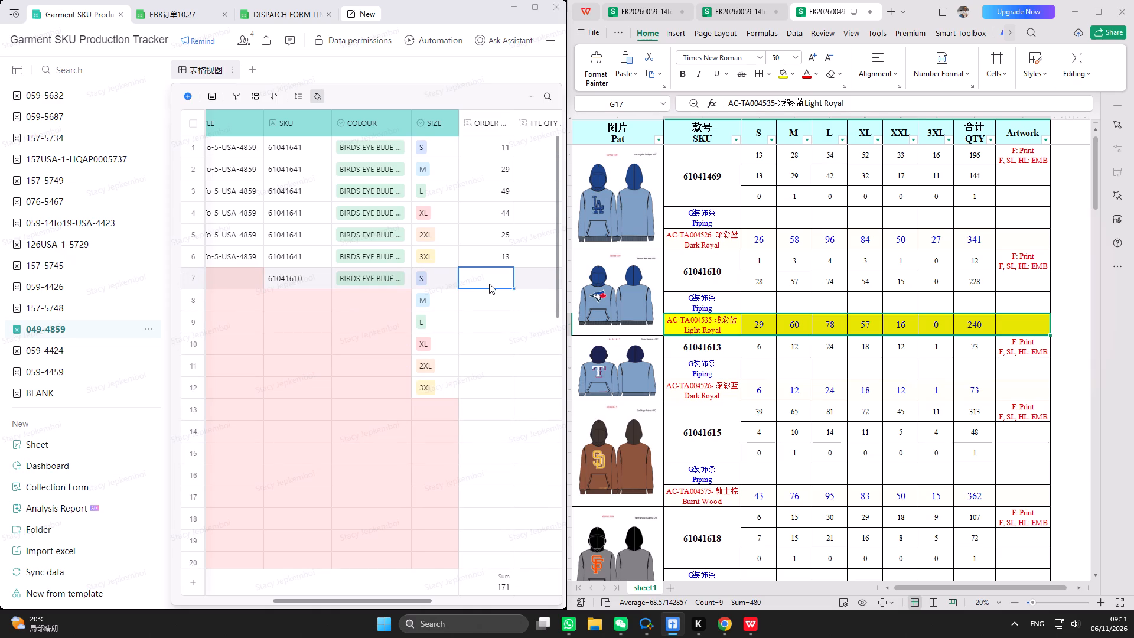
pyautogui.write('29')
pyautogui.press('Return')
pyautogui.write('60')
pyautogui.press('Return')
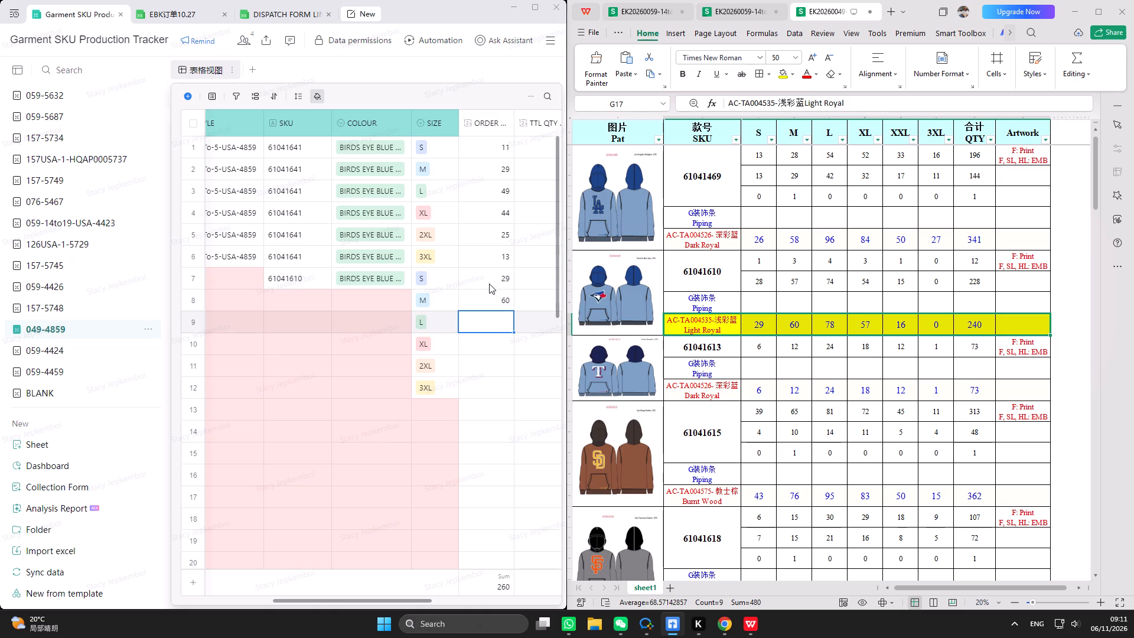
pyautogui.write('78')
pyautogui.press('Return')
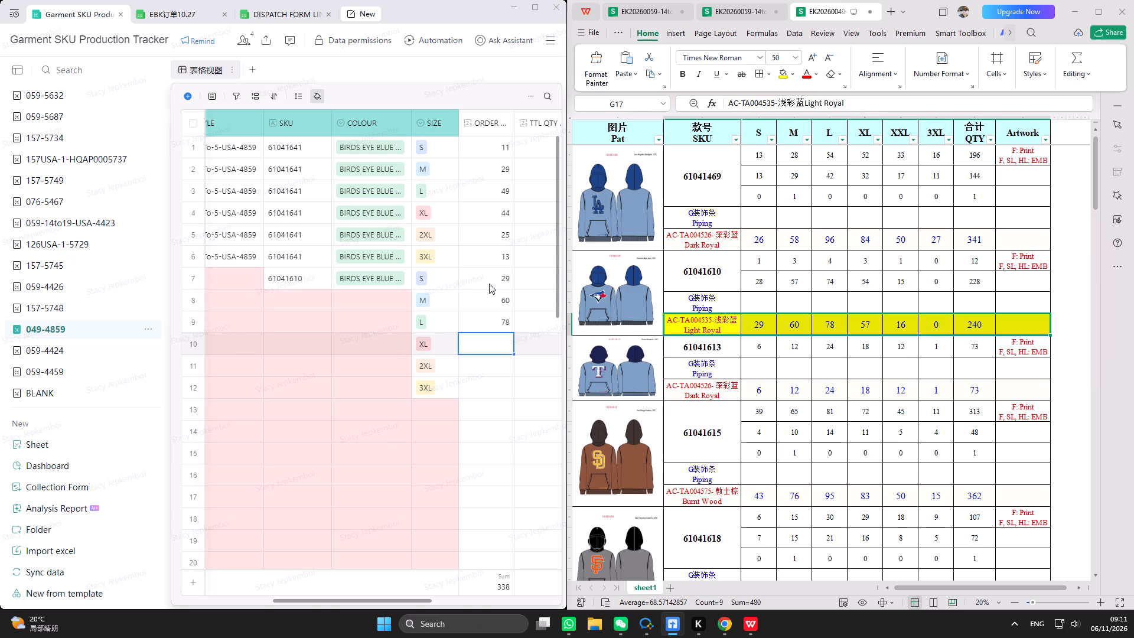
pyautogui.write('57')
pyautogui.press('Return')
pyautogui.write('16')
pyautogui.press('Return')
pyautogui.press('0')
pyautogui.press('Return')
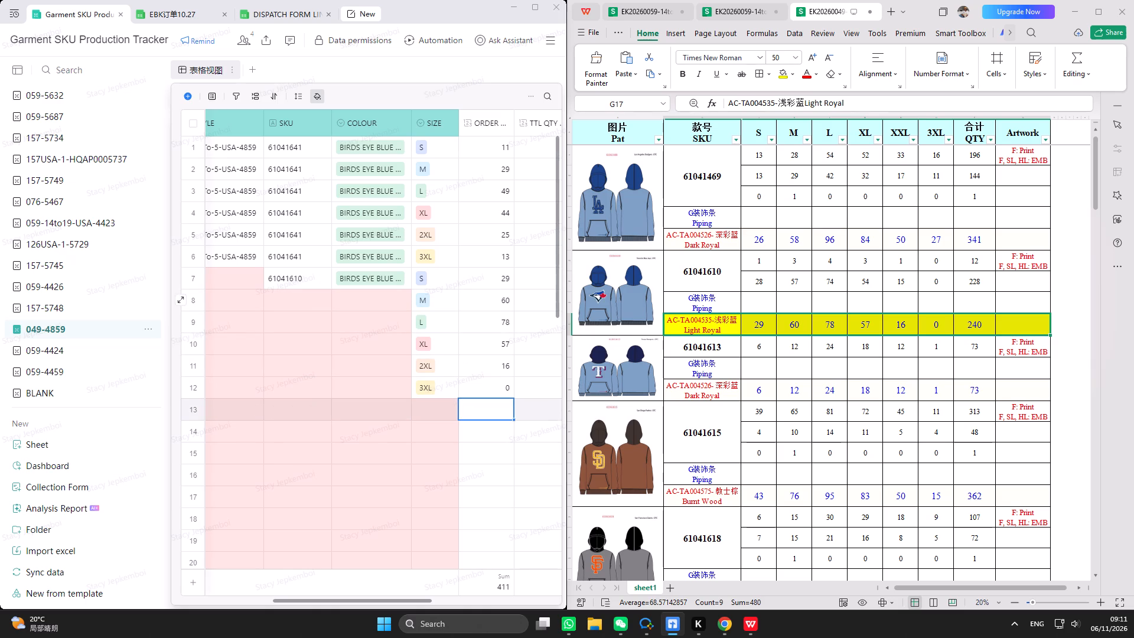
# Enter the TTL QTY values 0, 30, 78, 57, 16 and 0 for sizes S to 3XL in tracker rows 7 to 12.
pyautogui.click(541, 275)
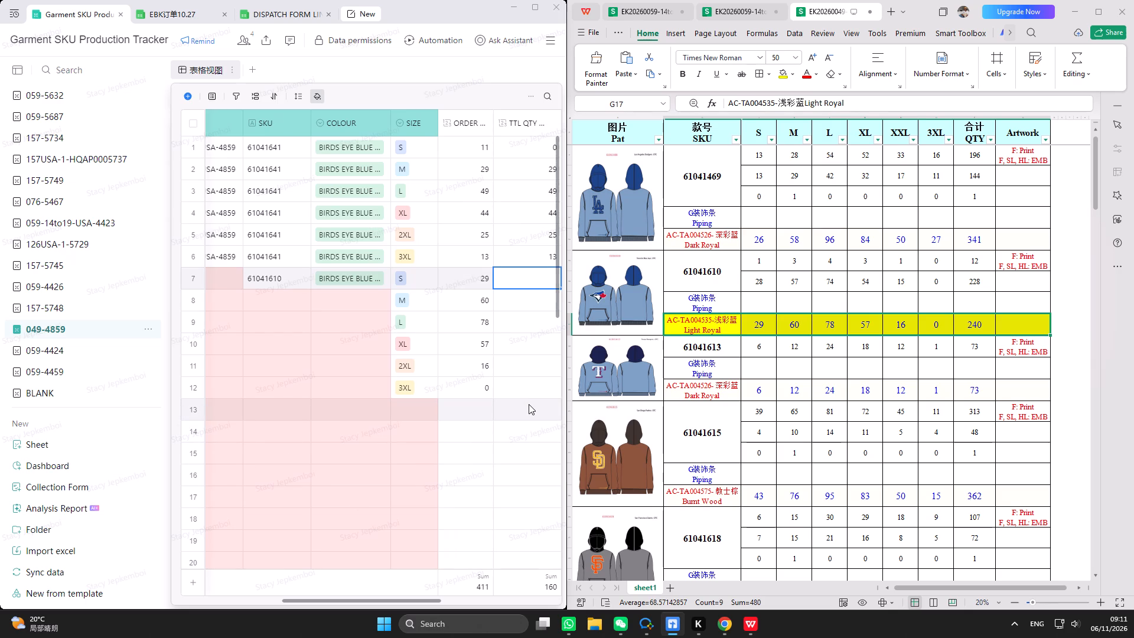
pyautogui.press('0')
pyautogui.press('Return')
pyautogui.write('30')
pyautogui.press('Return')
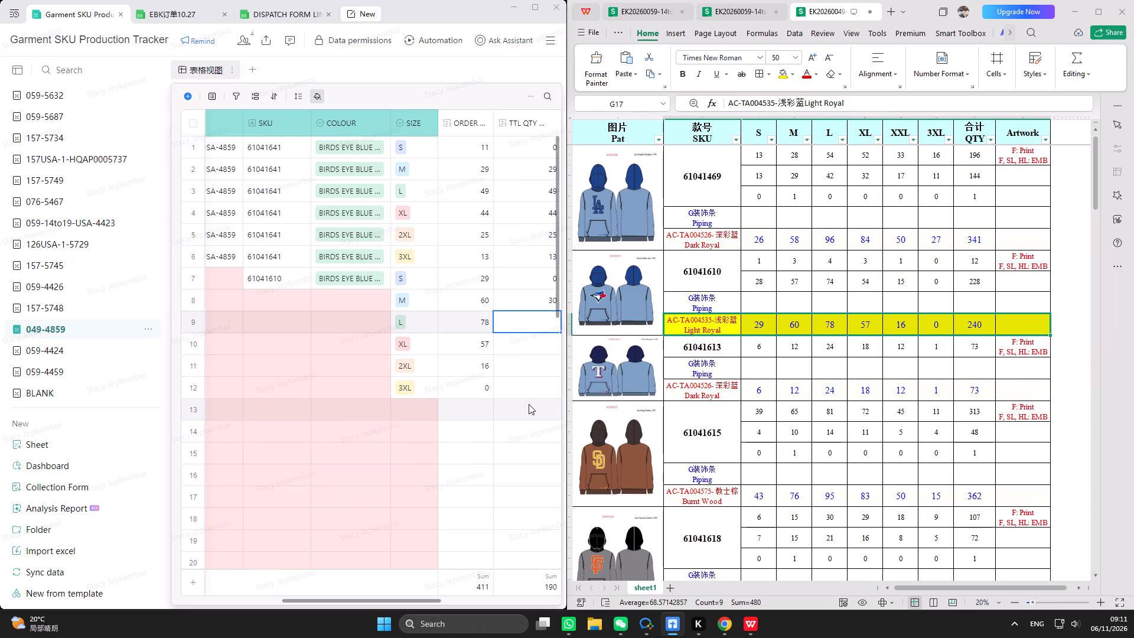
pyautogui.write('78')
pyautogui.press('Return')
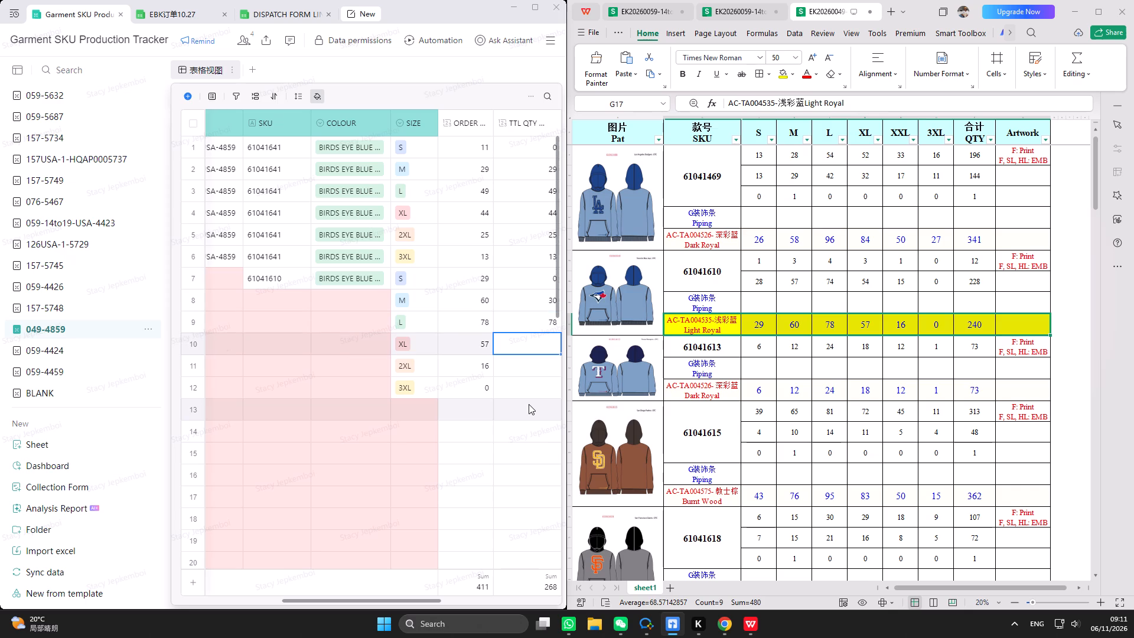
pyautogui.write('57')
pyautogui.press('Return')
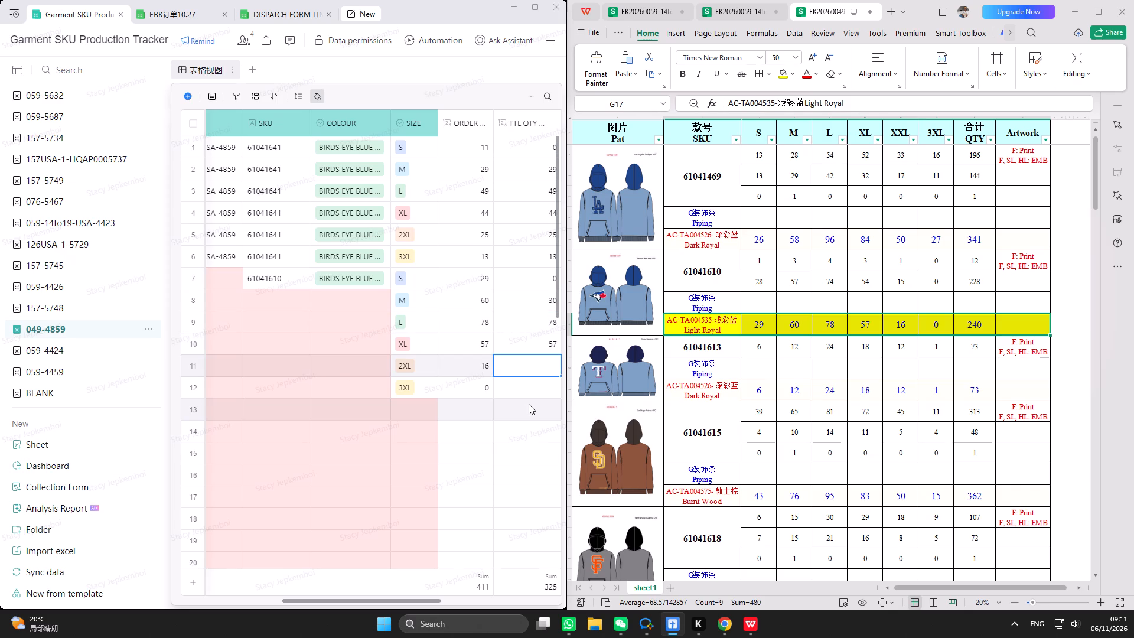
pyautogui.write('16')
pyautogui.press('Return')
pyautogui.press('0')
pyautogui.press('Return')
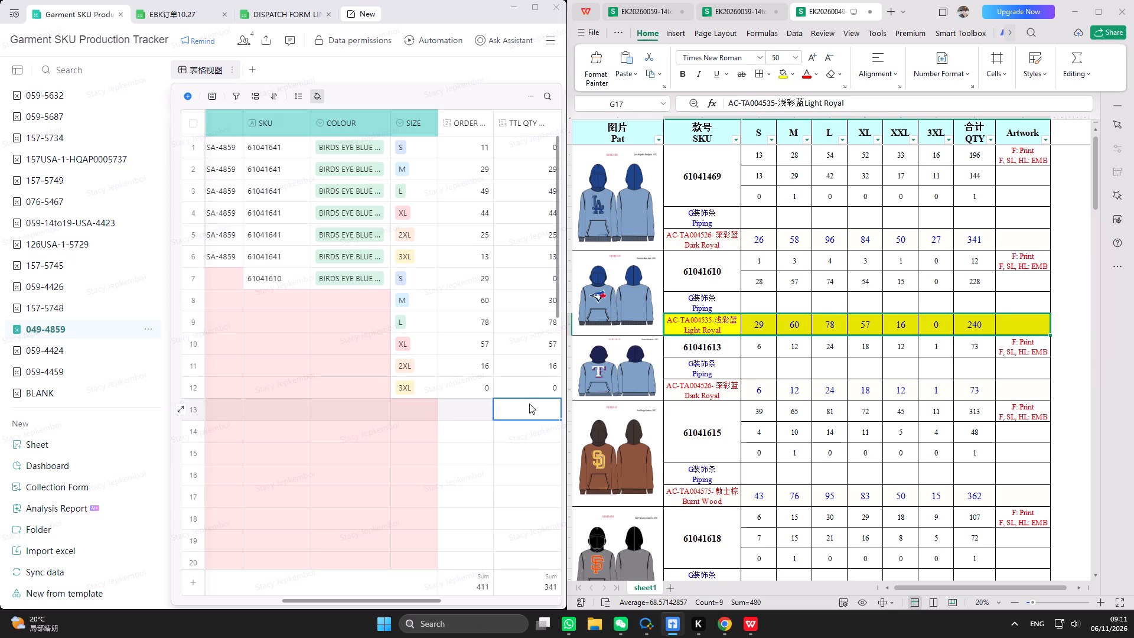
# Change the TTL QTY value for size M in tracker row 8 to 6.
pyautogui.moveTo(433, 601); pyautogui.dragTo(476, 601)
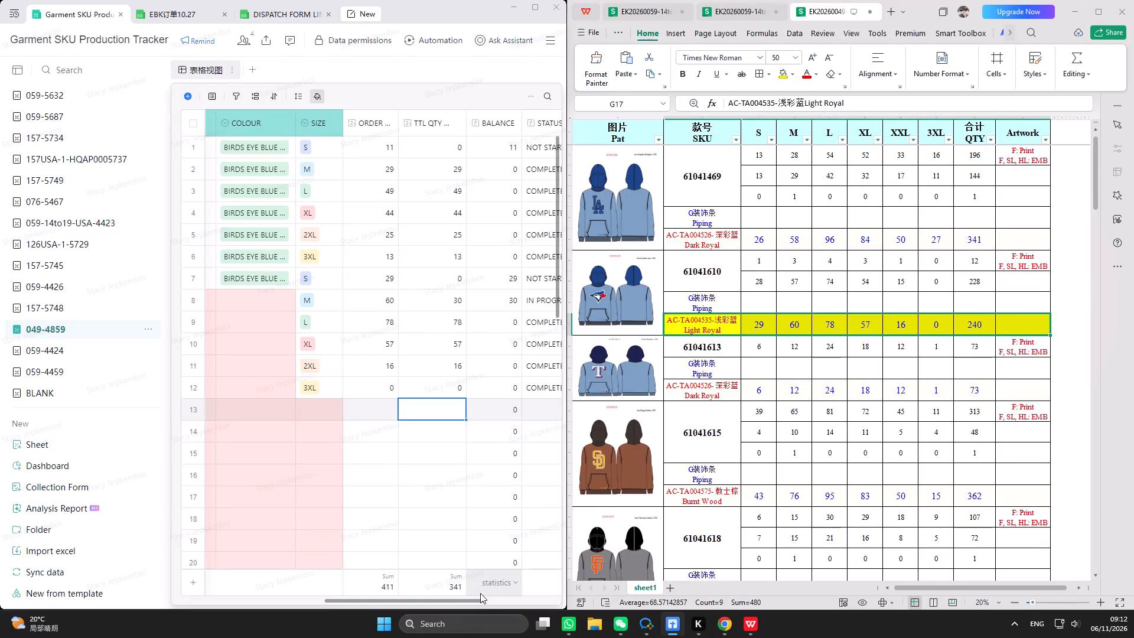
pyautogui.click(447, 299)
pyautogui.press('6')
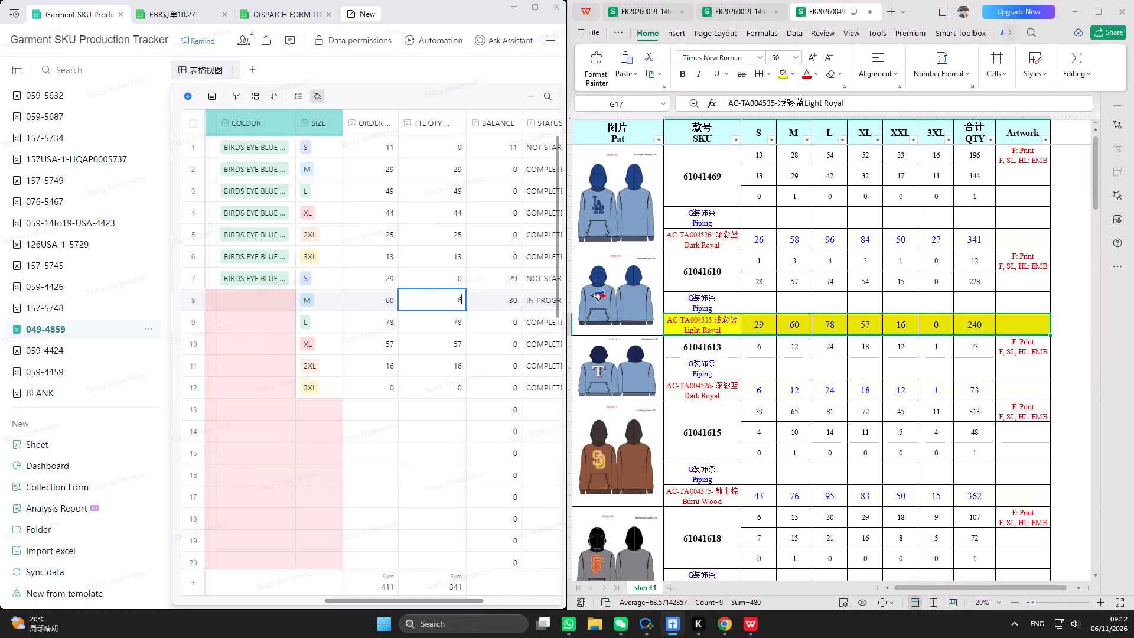
pyautogui.click(453, 268)
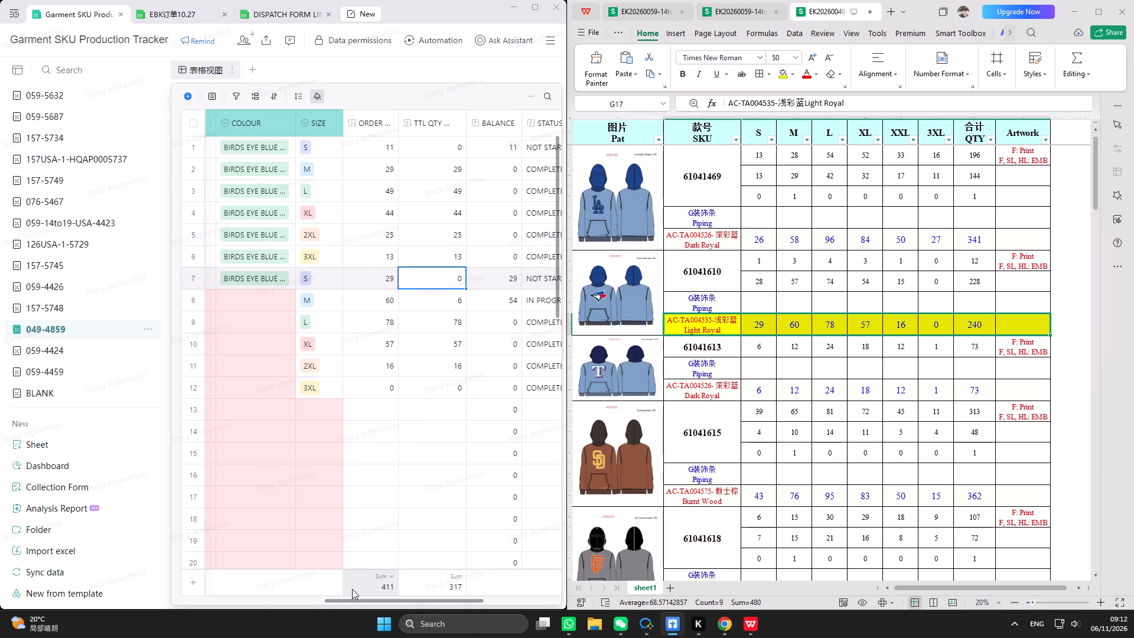
# Copy SKU 61041618 from the order sheet into the SKU cell of tracker row 13.
pyautogui.moveTo(357, 601); pyautogui.dragTo(325, 600)
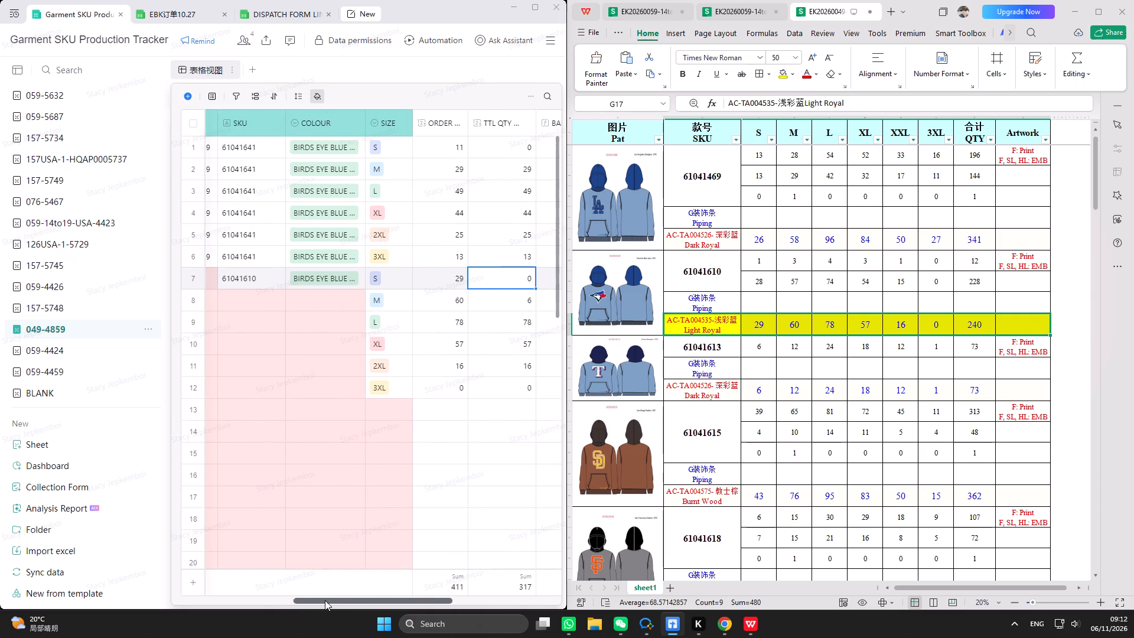
pyautogui.moveTo(325, 600); pyautogui.dragTo(324, 599)
pyautogui.click(233, 414)
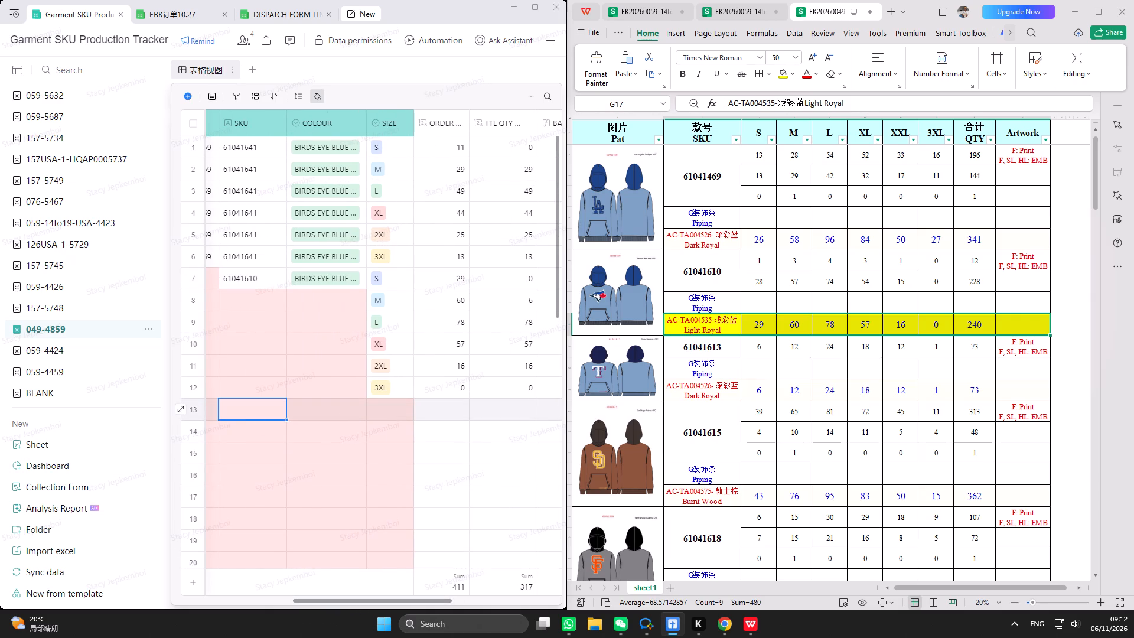
pyautogui.click(724, 541)
pyautogui.doubleClick(736, 103)
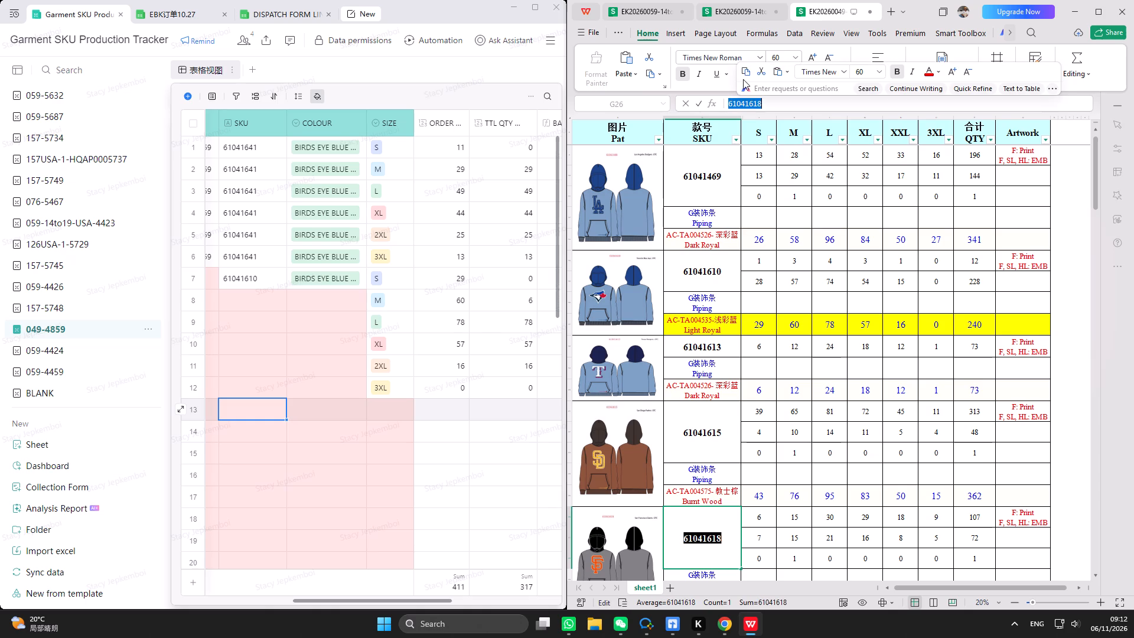
pyautogui.doubleClick(743, 76)
pyautogui.tripleClick(251, 414)
pyautogui.rightClick(251, 414)
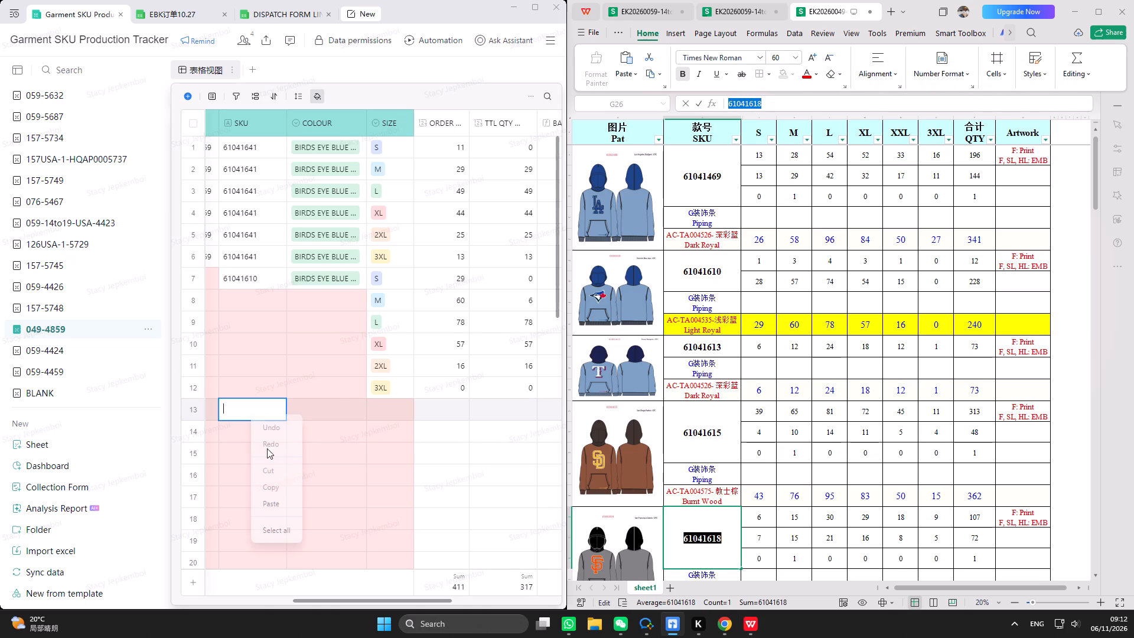
pyautogui.click(278, 504)
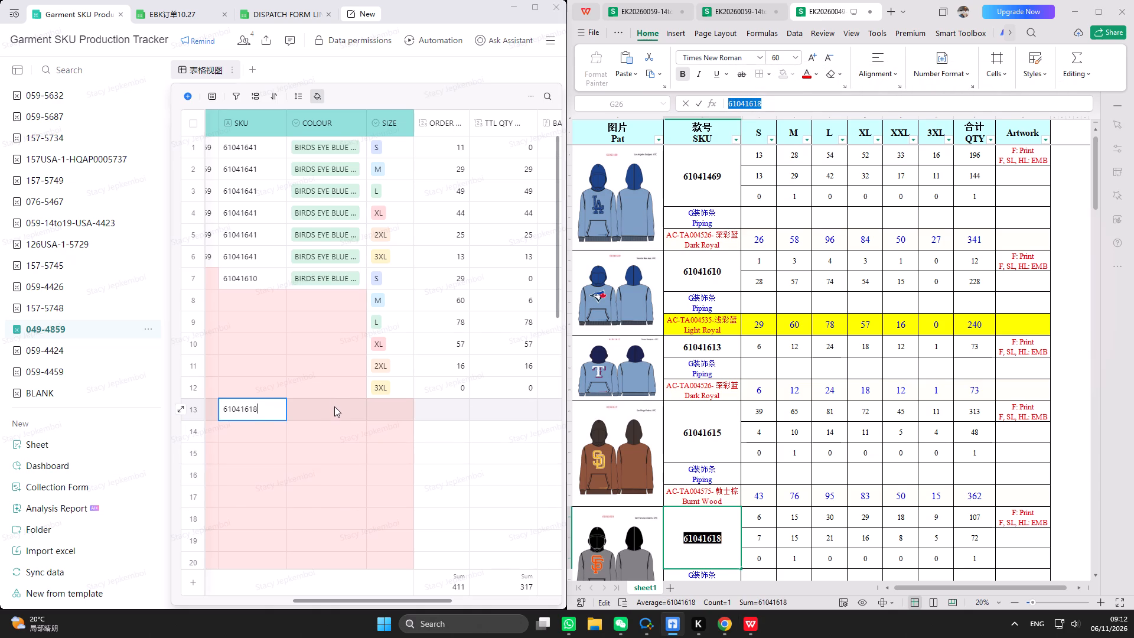
# Set the colour of tracker row 13, SKU 61041618, to STORM GRAY.
pyautogui.doubleClick(334, 406)
pyautogui.write('STORM GRAY')
pyautogui.click(340, 476)
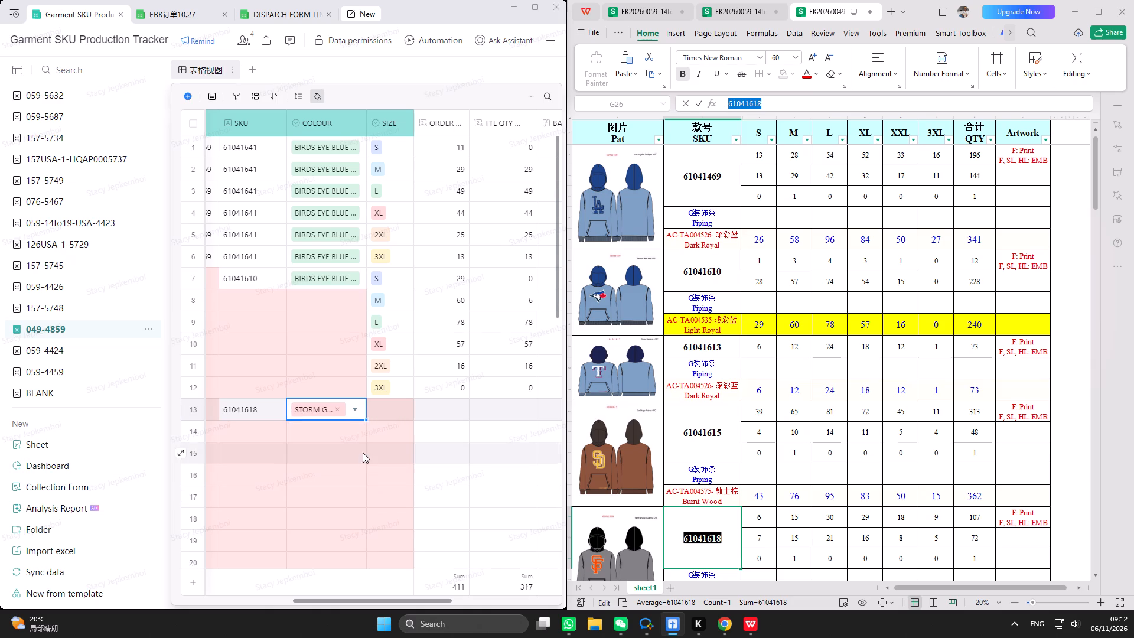
# Fill the SIZE column for tracker rows 13 to 18 with S, M, L, XL, 2XL and 3XL.
pyautogui.click(378, 408)
pyautogui.click(378, 408)
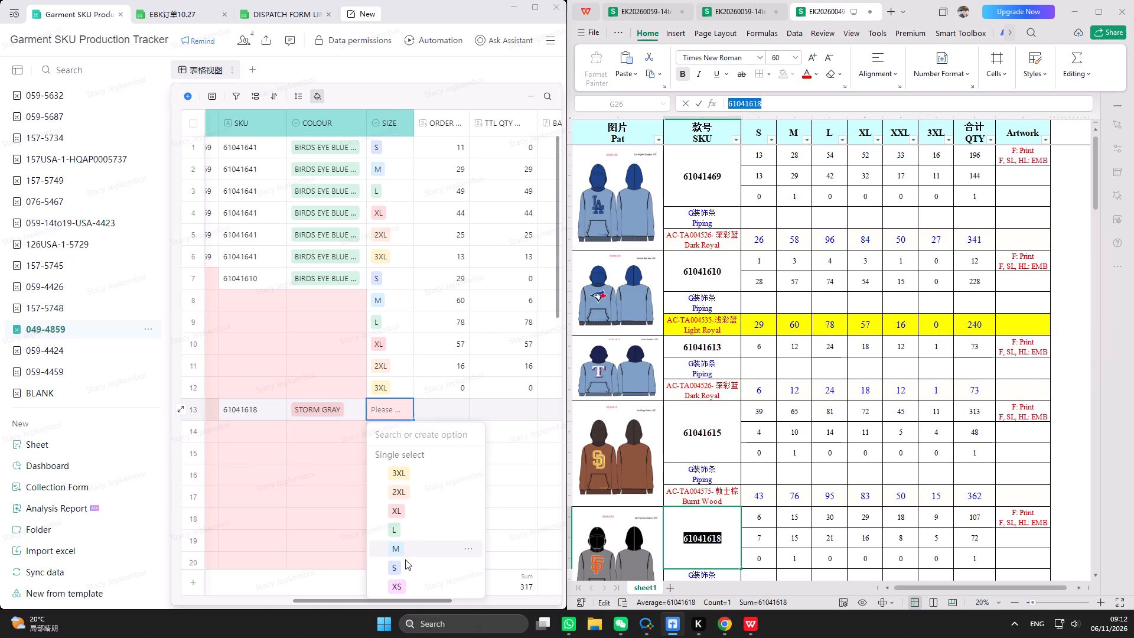
pyautogui.click(405, 562)
pyautogui.doubleClick(396, 435)
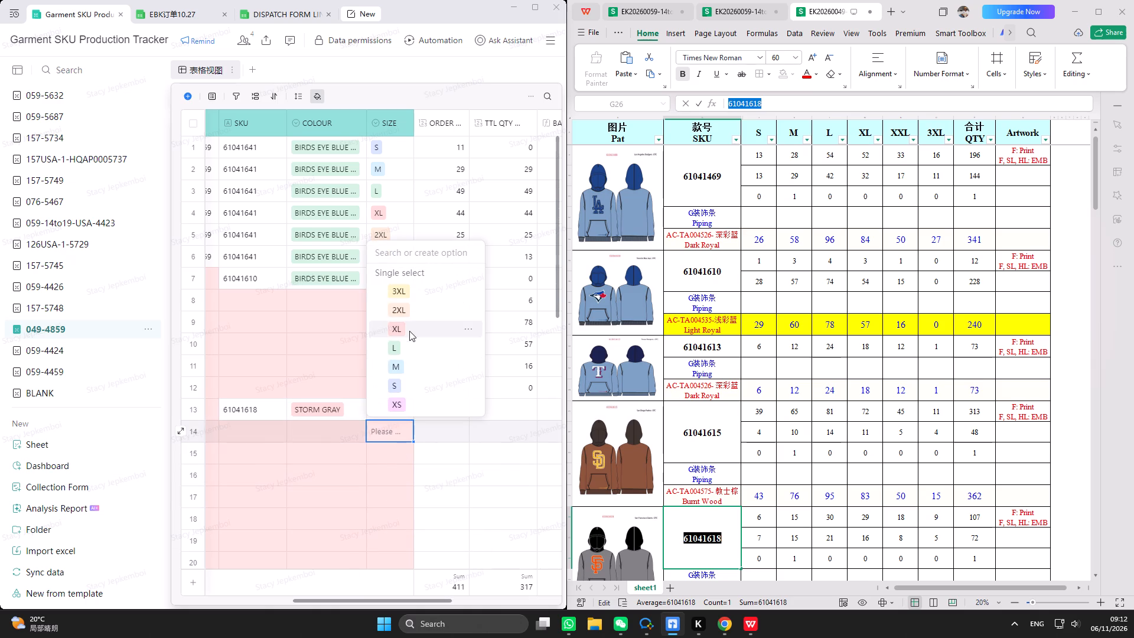
pyautogui.click(408, 366)
pyautogui.doubleClick(392, 453)
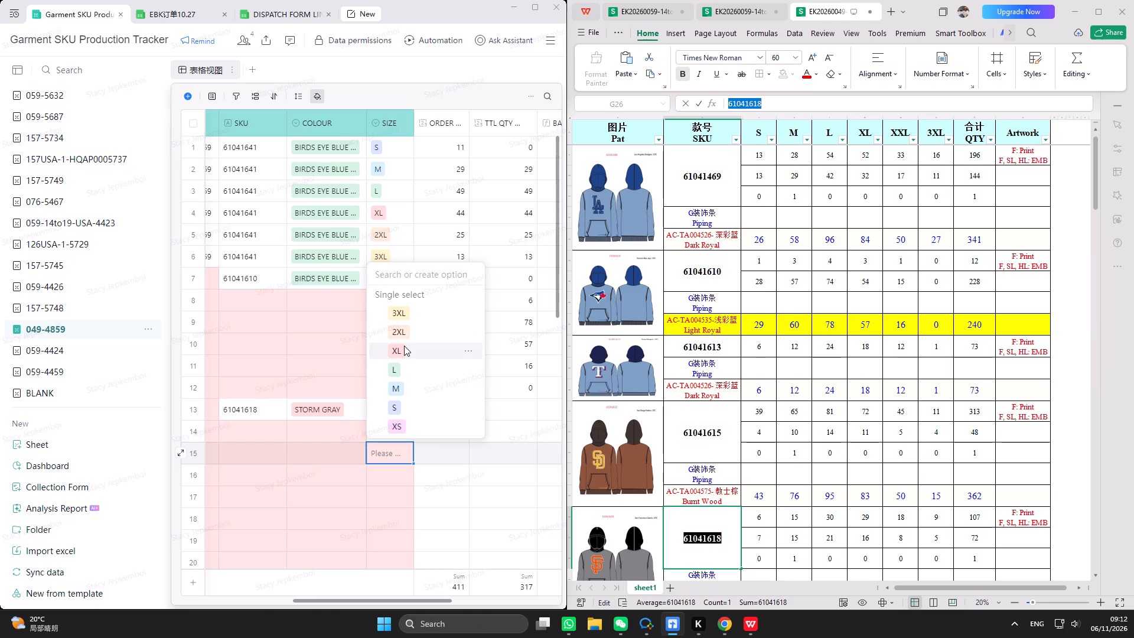
pyautogui.click(409, 372)
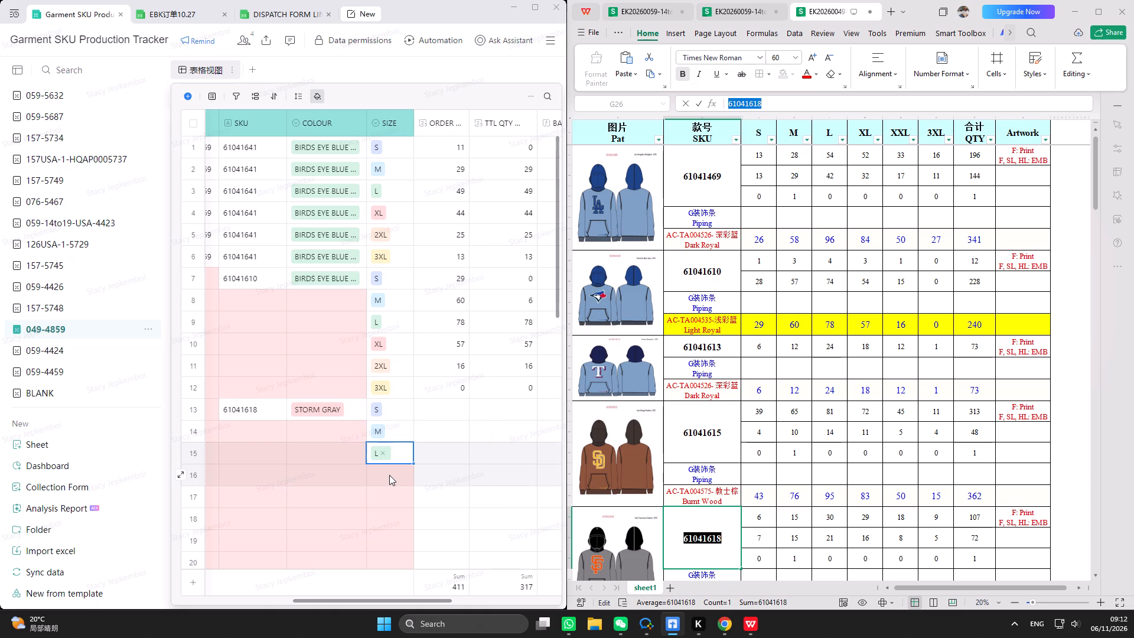
pyautogui.doubleClick(389, 475)
pyautogui.click(423, 377)
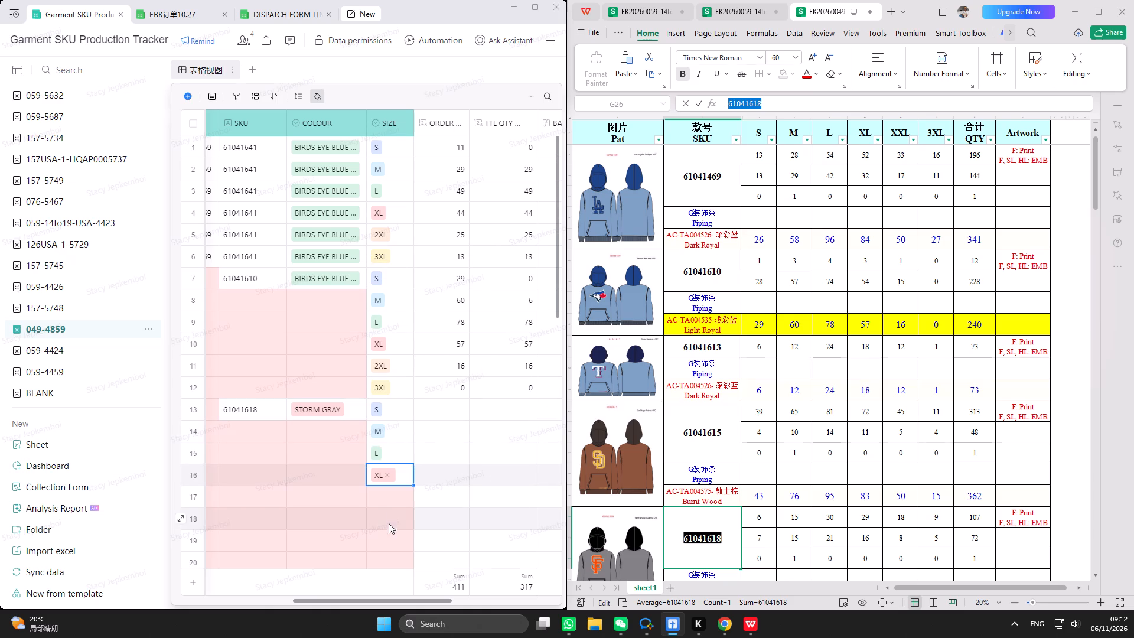
pyautogui.doubleClick(386, 500)
pyautogui.click(416, 381)
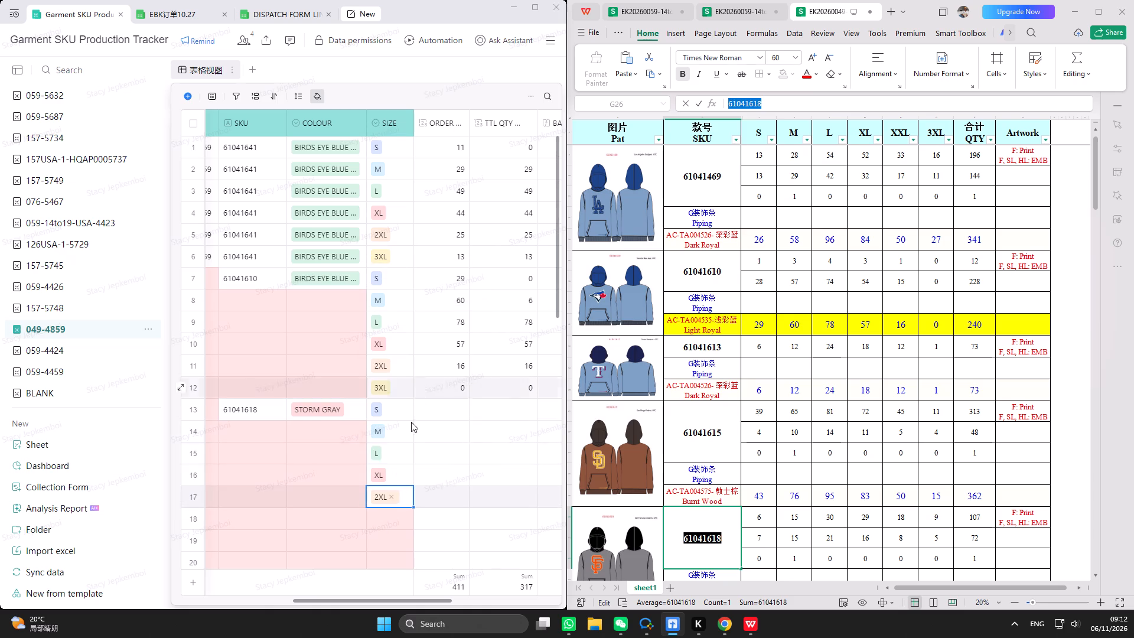
pyautogui.doubleClick(395, 525)
pyautogui.click(417, 383)
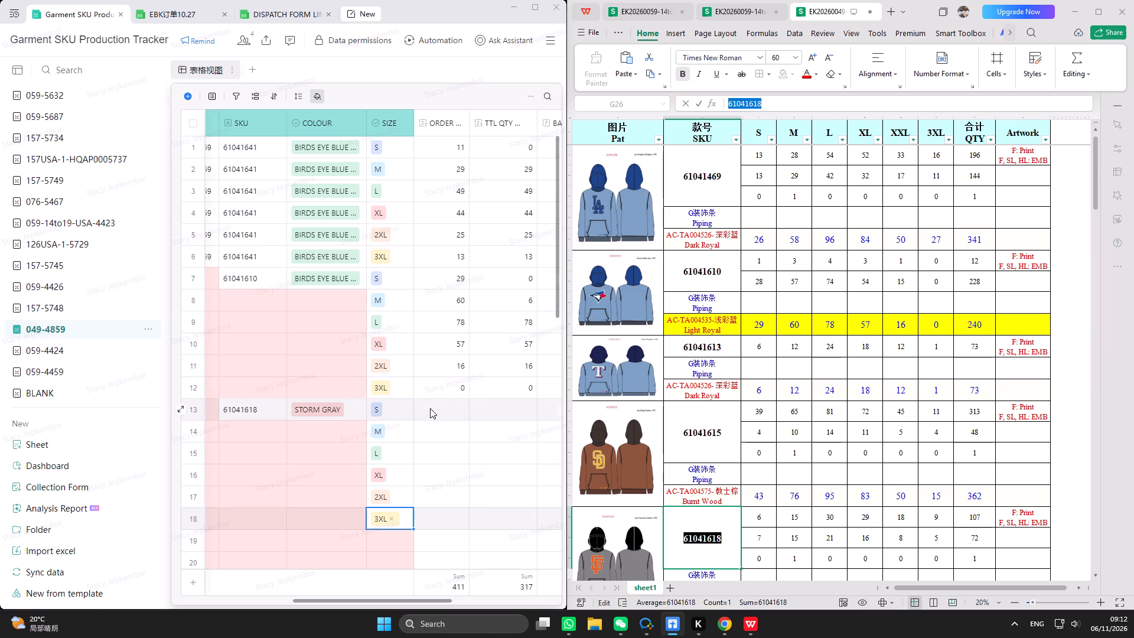
# Highlight the Black subtotal row of SKU 61041618 in yellow in the order sheet, from the SKU column through Artwork.
pyautogui.click(430, 408)
pyautogui.scroll(-4, 744, 531)
pyautogui.moveTo(714, 476); pyautogui.dragTo(939, 476)
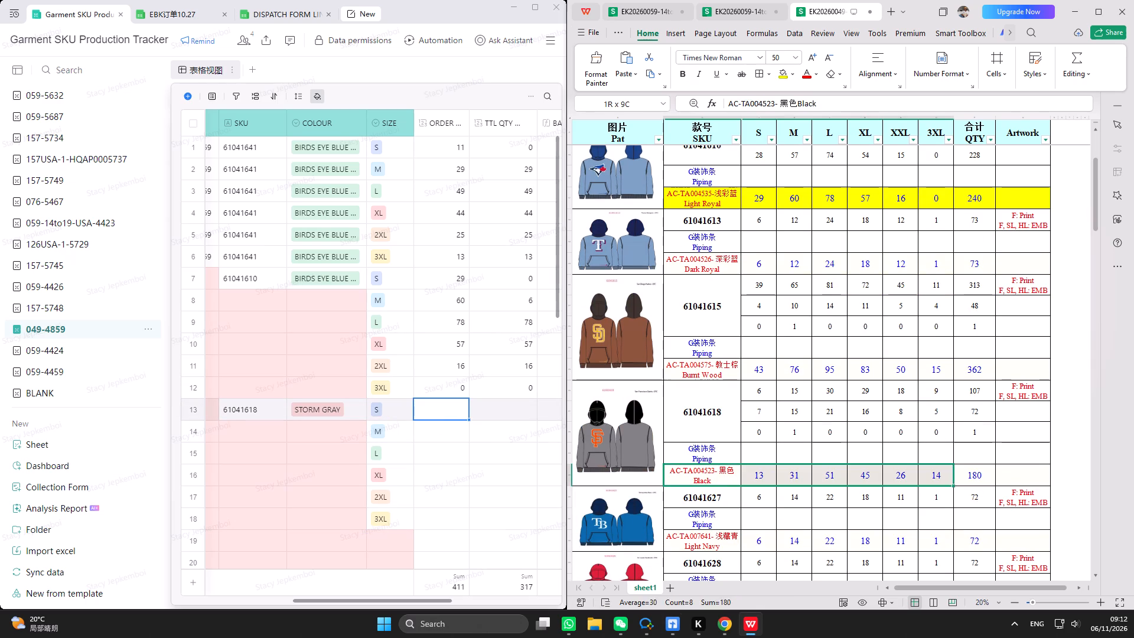
pyautogui.moveTo(939, 476); pyautogui.dragTo(998, 475)
pyautogui.click(782, 73)
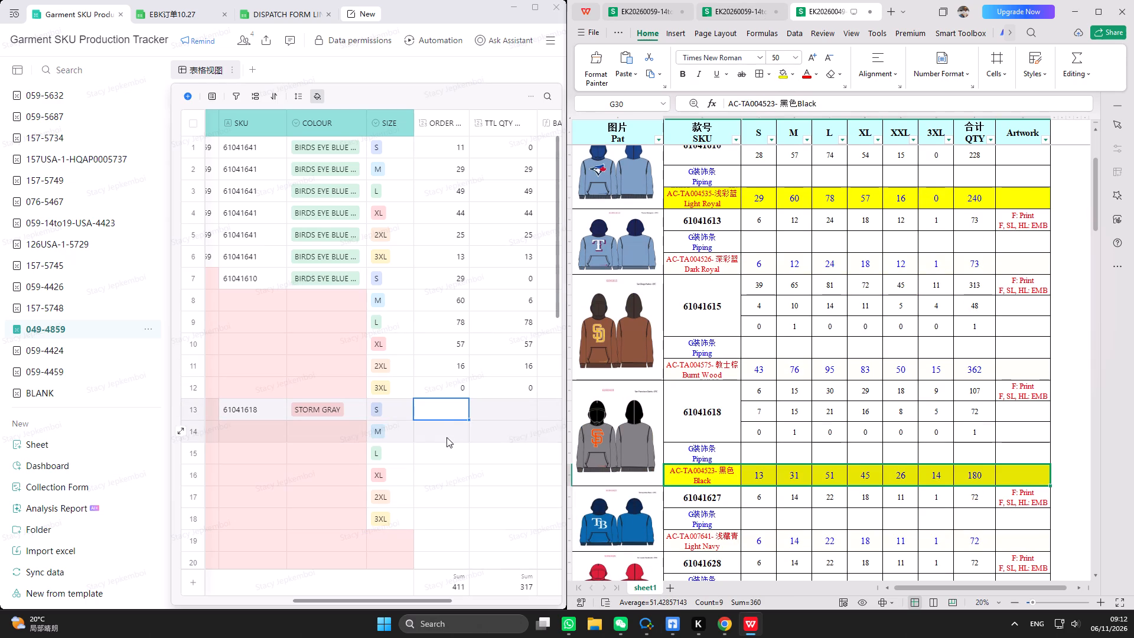
# Enter the order quantities 13, 31, 51, 45, 26 and 14 for sizes S to 3XL in tracker rows 13 to 18.
pyautogui.moveTo(447, 437); pyautogui.dragTo(445, 429)
pyautogui.click(445, 406)
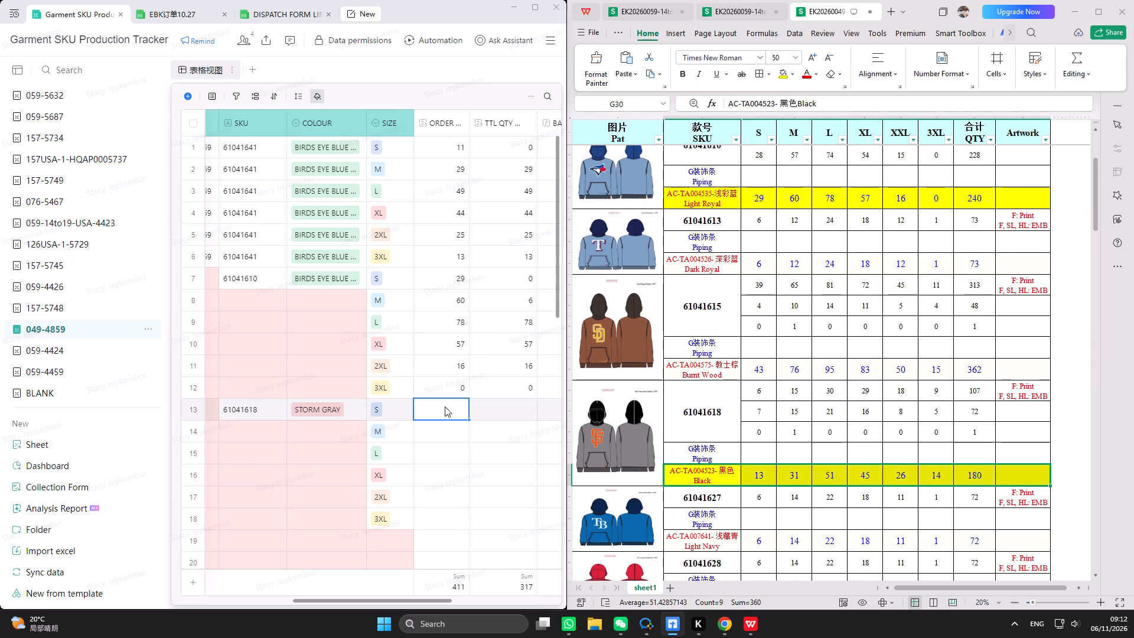
pyautogui.write('13')
pyautogui.press('Return')
pyautogui.write('31')
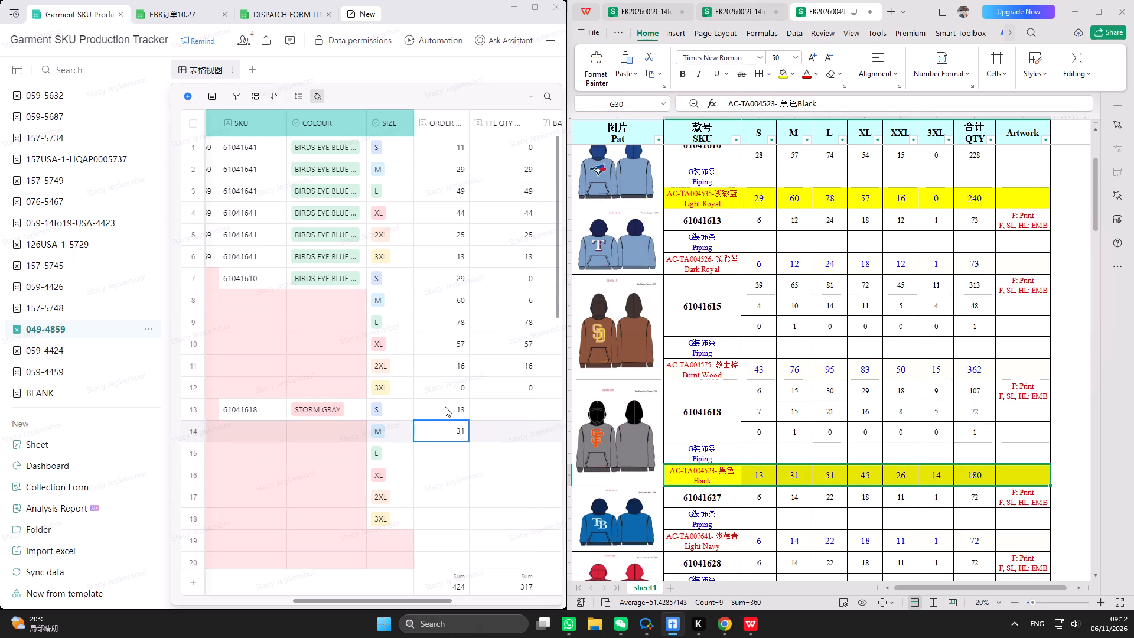
pyautogui.press('Return')
pyautogui.write('51')
pyautogui.press('Return')
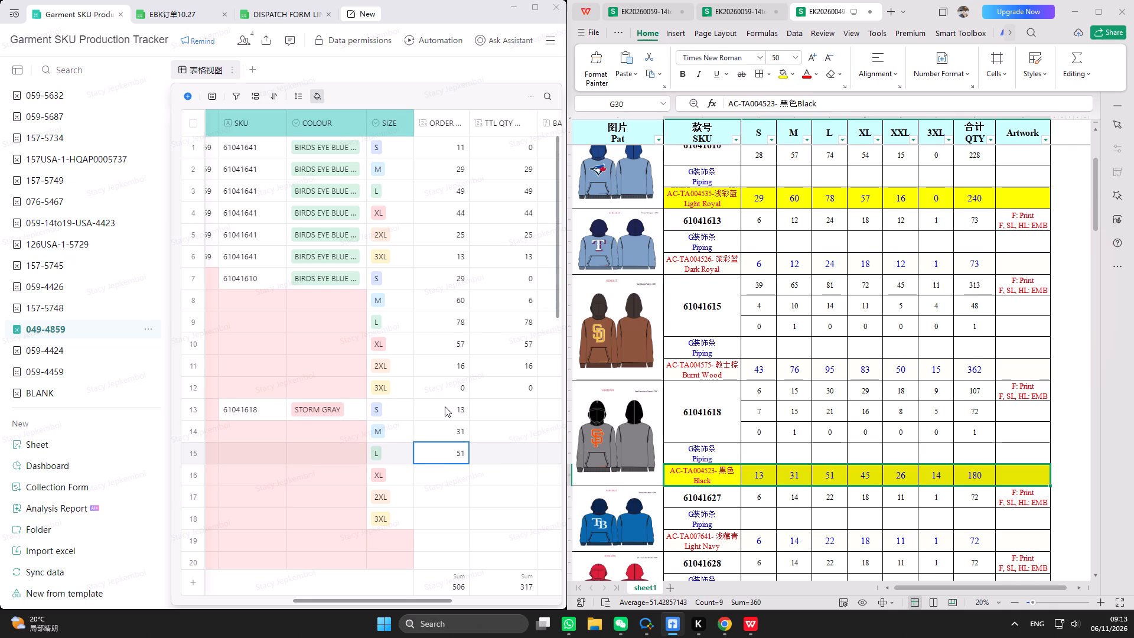
pyautogui.write('45')
pyautogui.press('Return')
pyautogui.write('26')
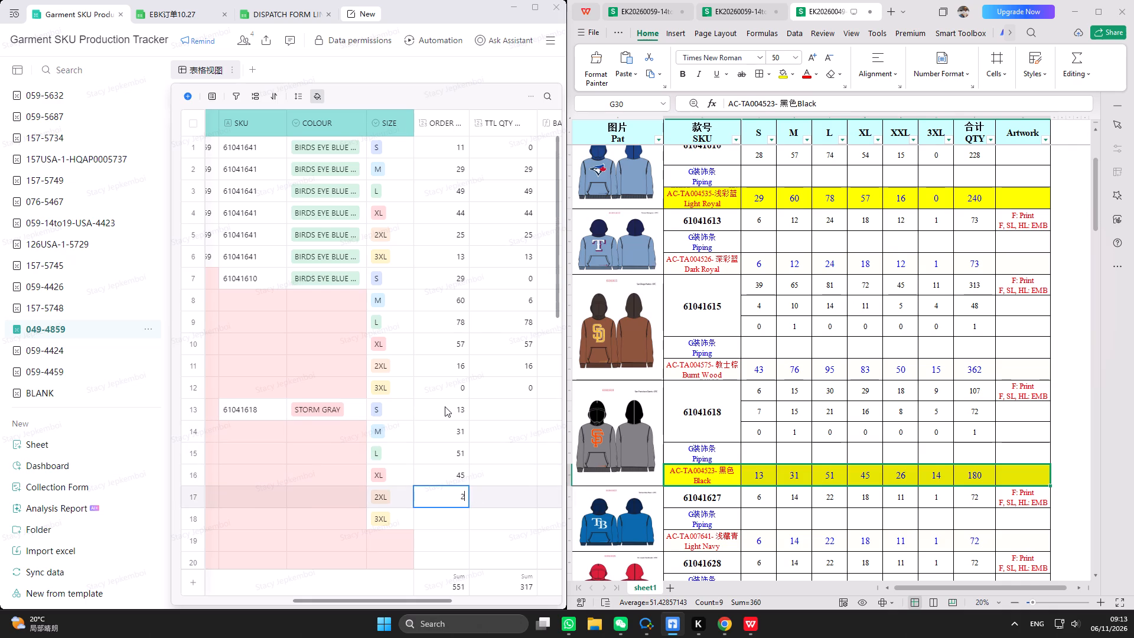
pyautogui.press('Return')
pyautogui.write('14')
pyautogui.press('Return')
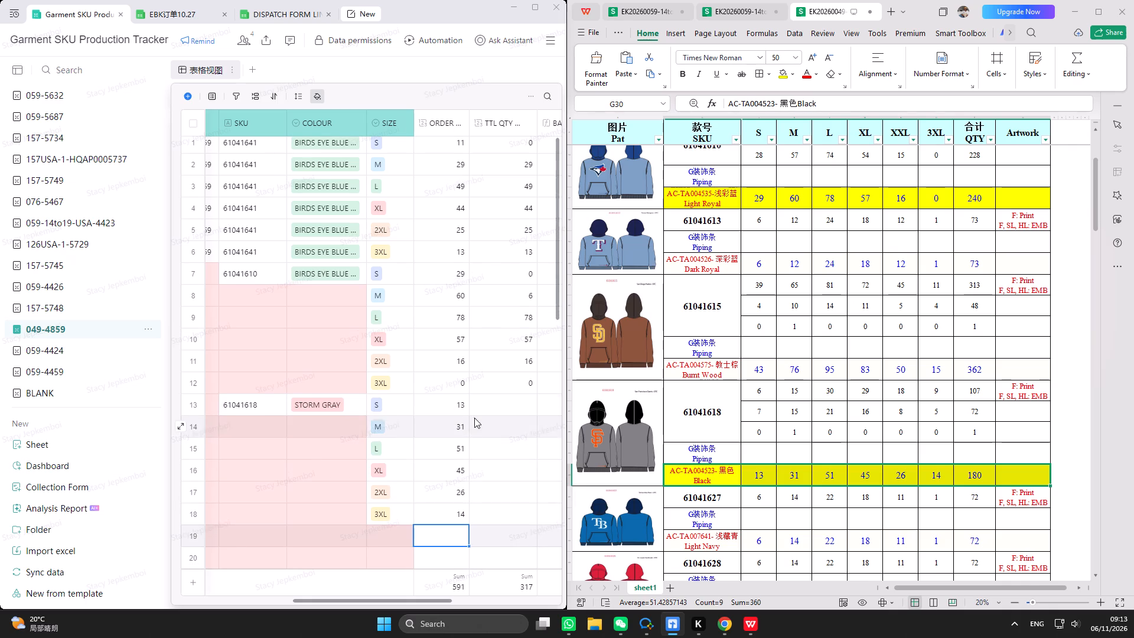
# Enter the TTL QTY values 13, 31, 51, 45, 26 and 14 for sizes S to 3XL in tracker rows 13 to 18.
pyautogui.click(508, 409)
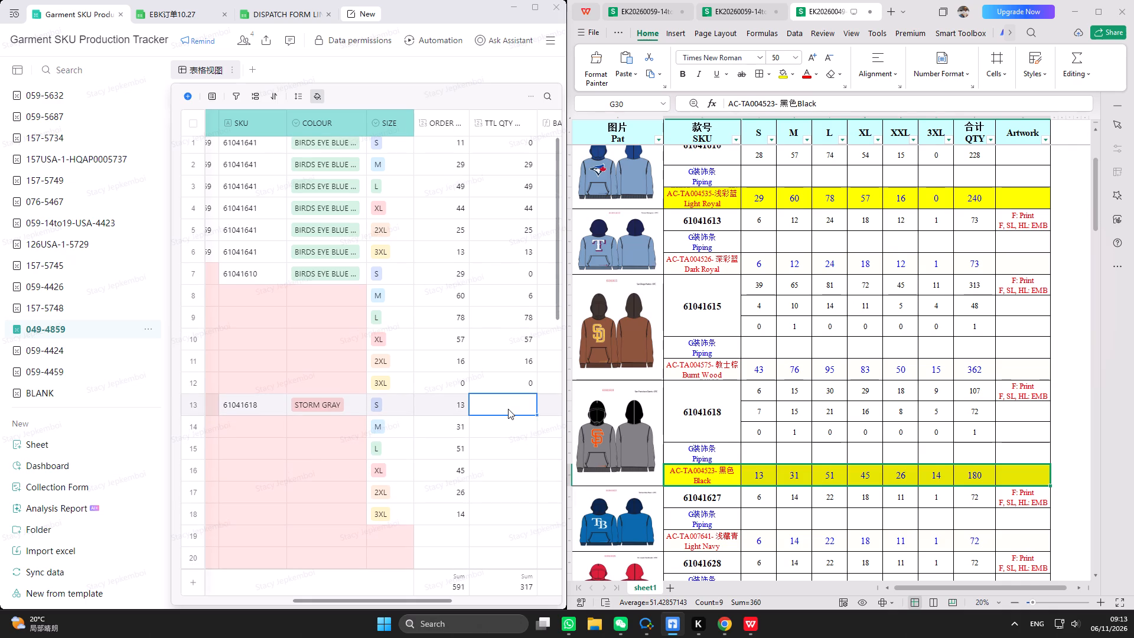
pyautogui.write('13')
pyautogui.press('Return')
pyautogui.write('31')
pyautogui.press('Return')
pyautogui.write('51')
pyautogui.press('Return')
pyautogui.write('45')
pyautogui.press('Return')
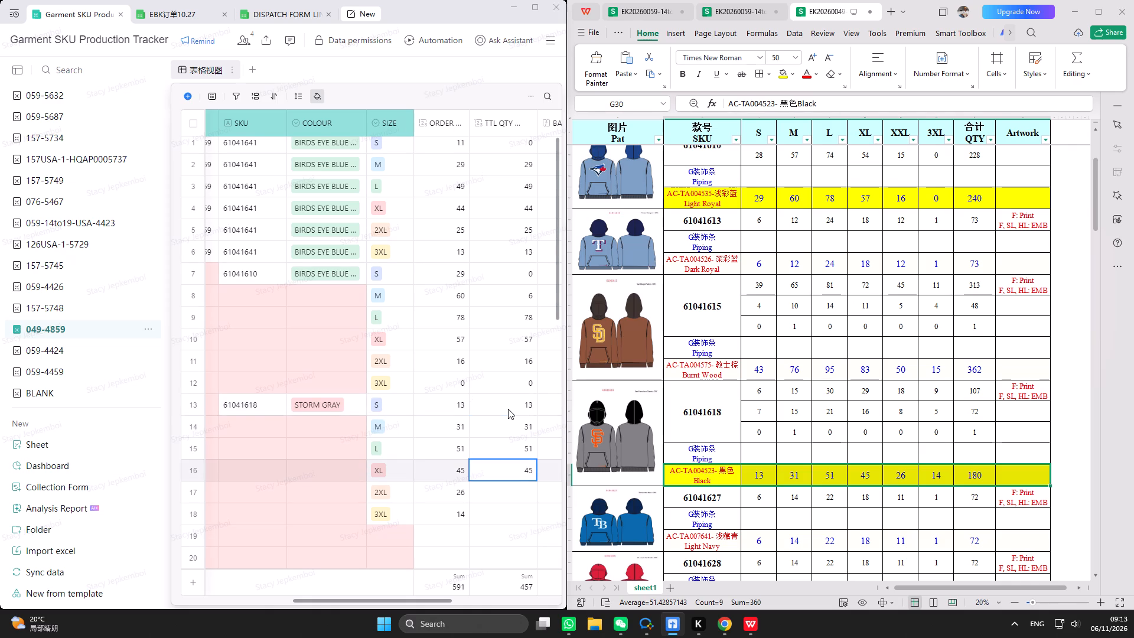
pyautogui.write('26')
pyautogui.press('Return')
pyautogui.write('14')
pyautogui.press('Return')
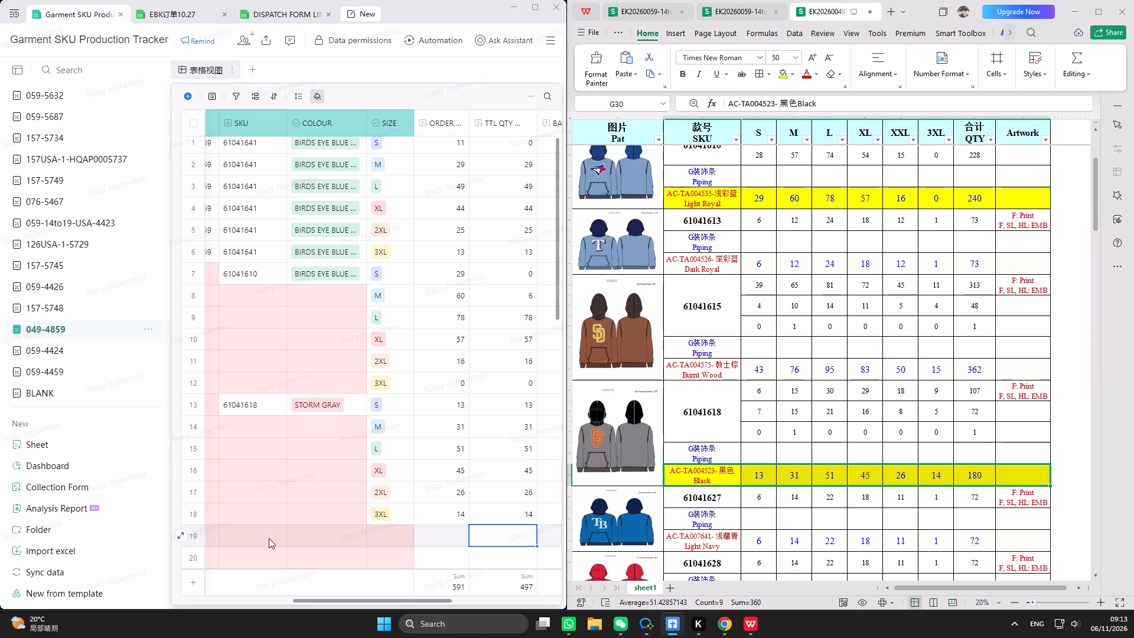
# Copy SKU 61041628 from the order sheet into the SKU cell of tracker row 19.
pyautogui.click(269, 538)
pyautogui.scroll(-3, 296, 498)
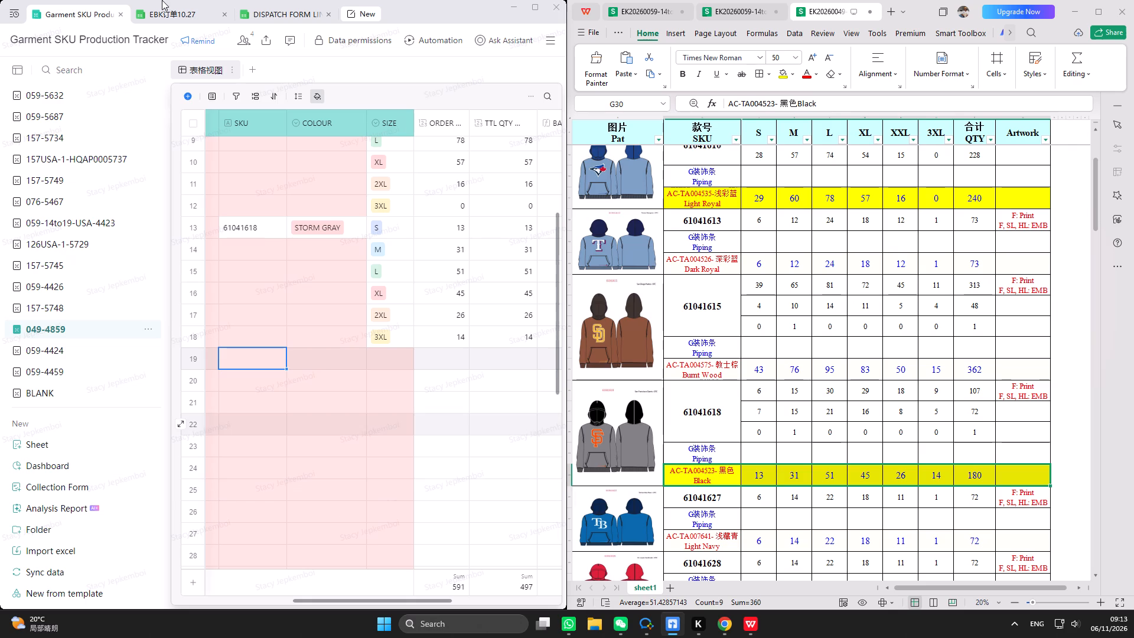
pyautogui.scroll(-5, 774, 252)
pyautogui.click(726, 409)
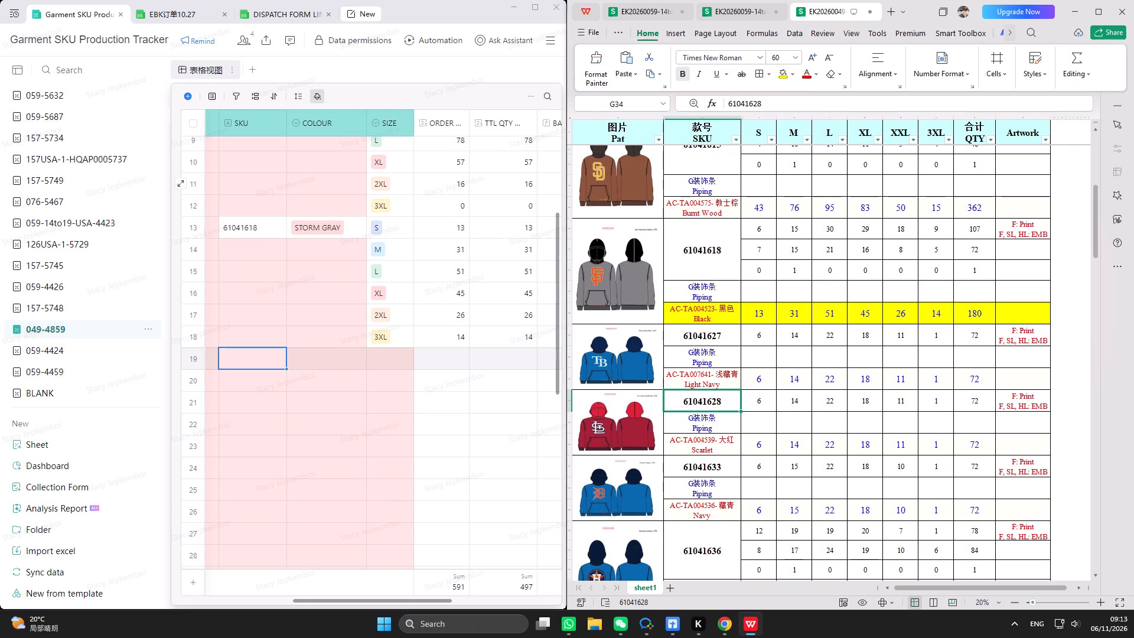
pyautogui.doubleClick(758, 106)
pyautogui.doubleClick(766, 74)
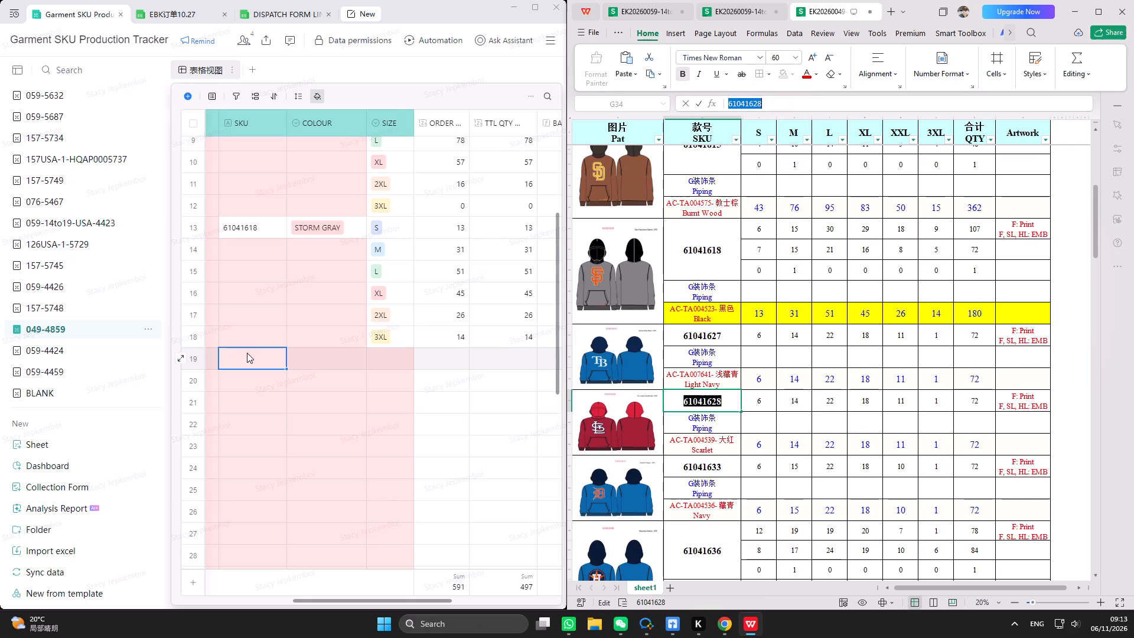
pyautogui.click(254, 351)
pyautogui.doubleClick(254, 355)
pyautogui.rightClick(254, 355)
pyautogui.click(285, 445)
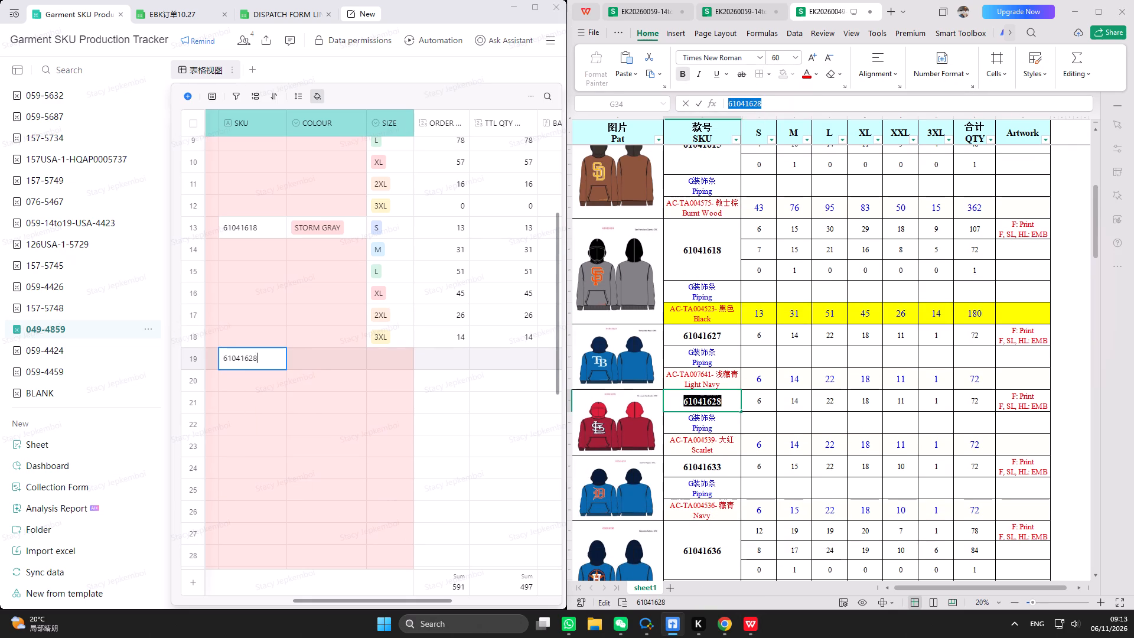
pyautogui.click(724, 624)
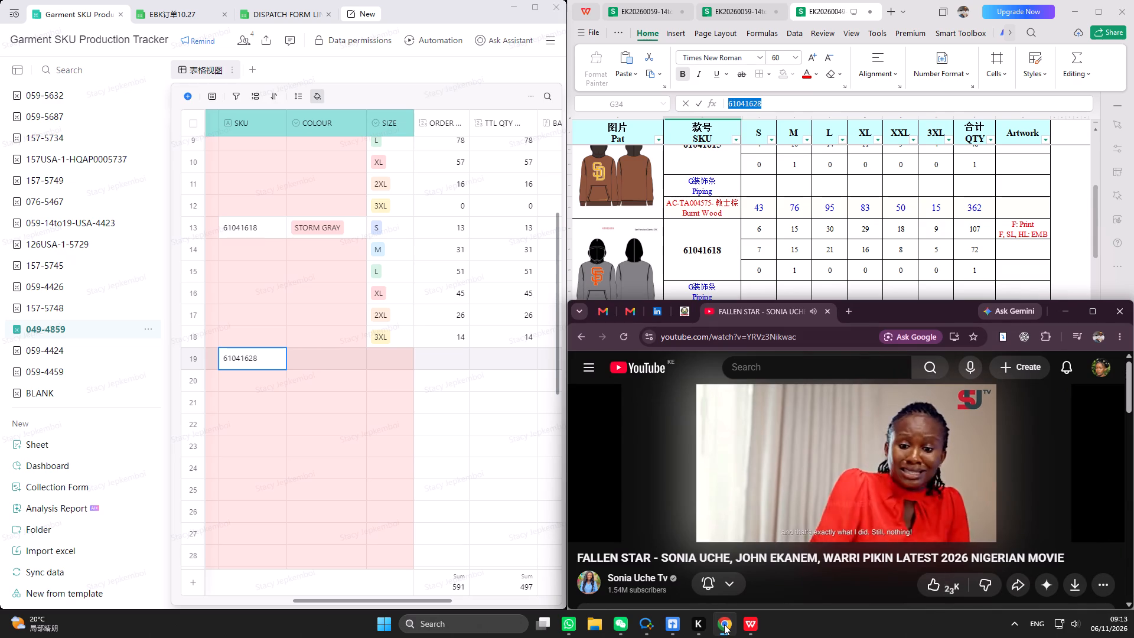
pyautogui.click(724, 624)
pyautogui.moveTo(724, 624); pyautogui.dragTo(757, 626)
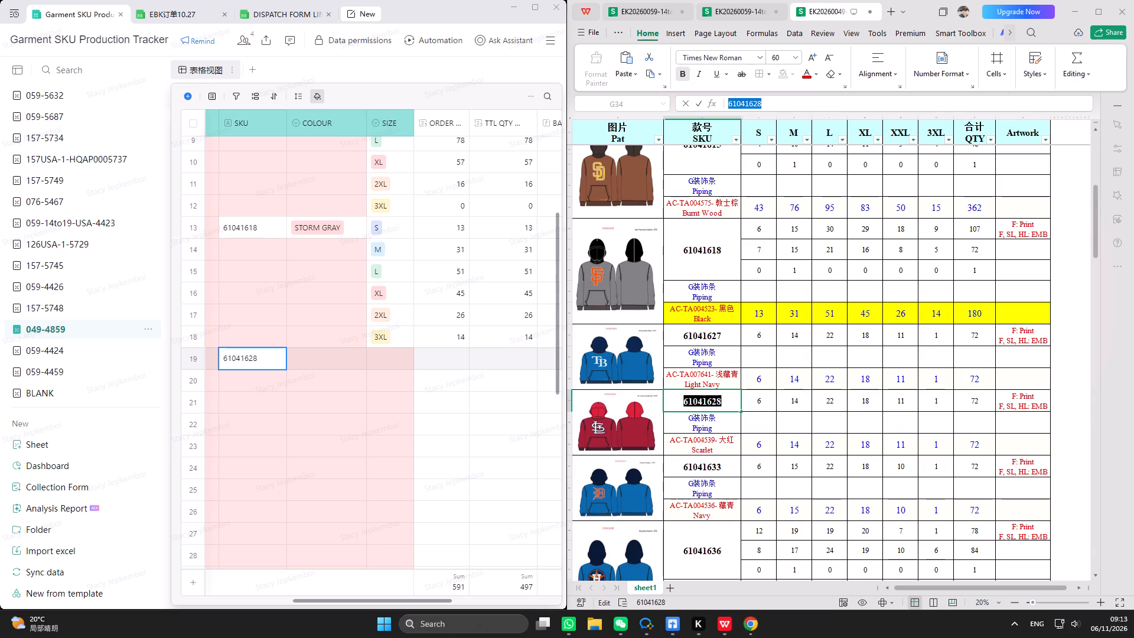
# Set the COLOUR of tracker row 19 to SCARLET.
pyautogui.doubleClick(340, 365)
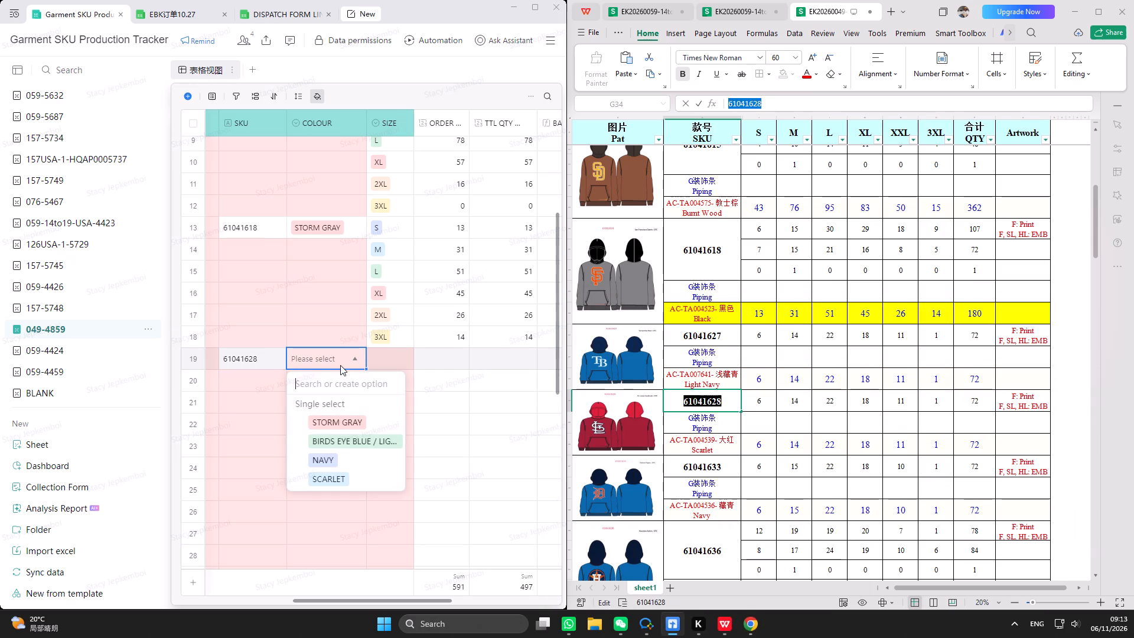
pyautogui.click(364, 484)
# Fill the SIZE column for tracker rows 19 to 24 with S, M, L, XL, 2XL and 3XL.
pyautogui.doubleClick(391, 360)
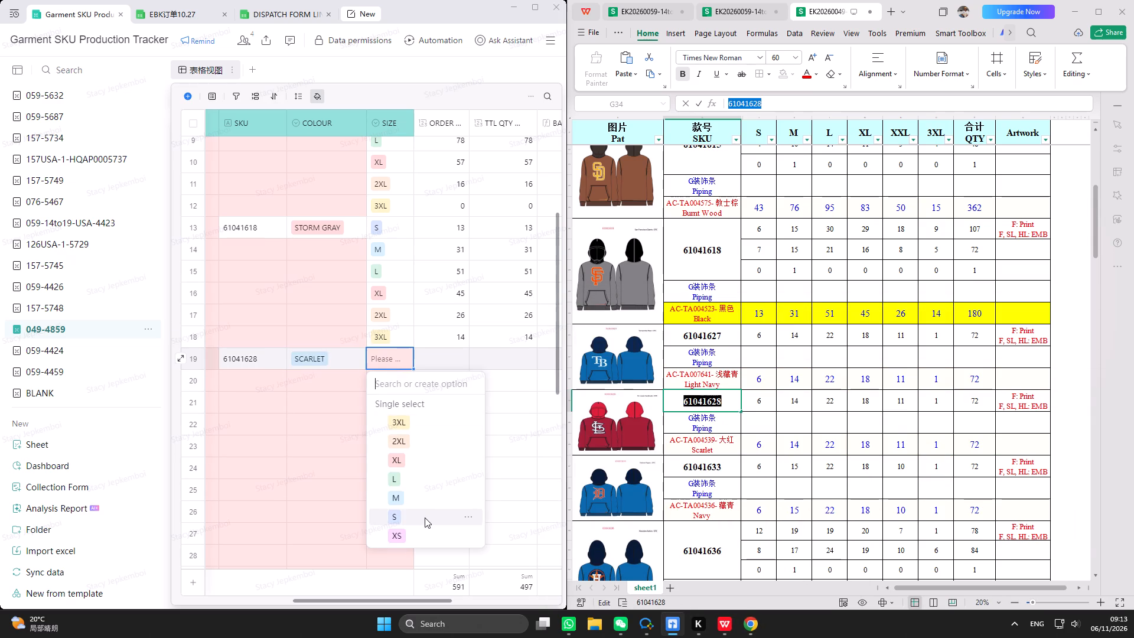
pyautogui.click(423, 511)
pyautogui.doubleClick(390, 389)
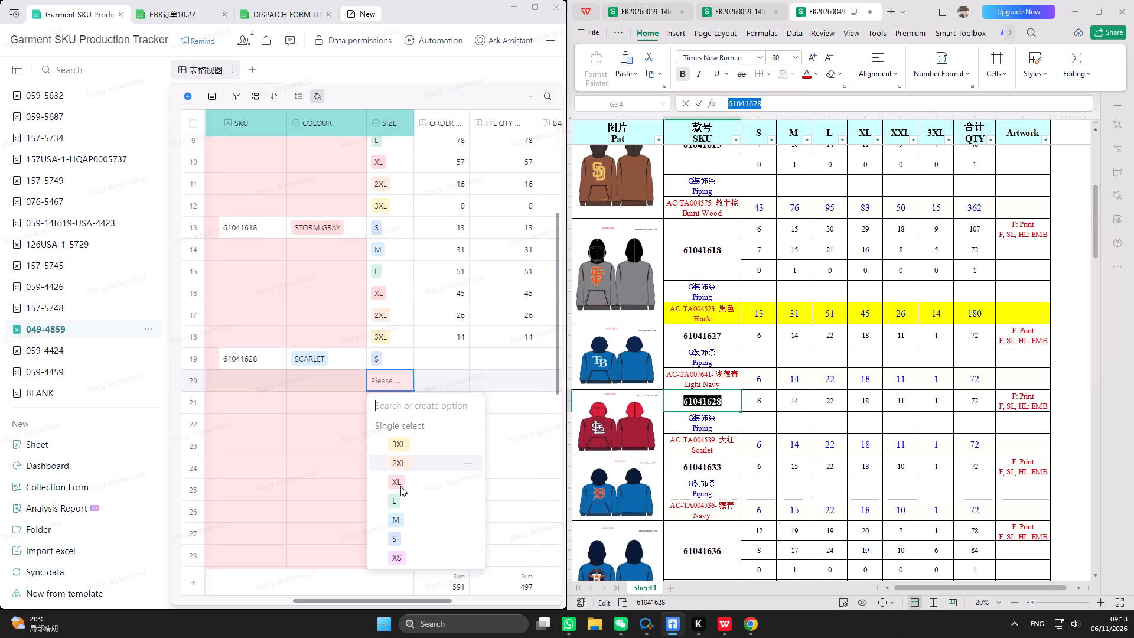
pyautogui.click(415, 523)
pyautogui.doubleClick(384, 398)
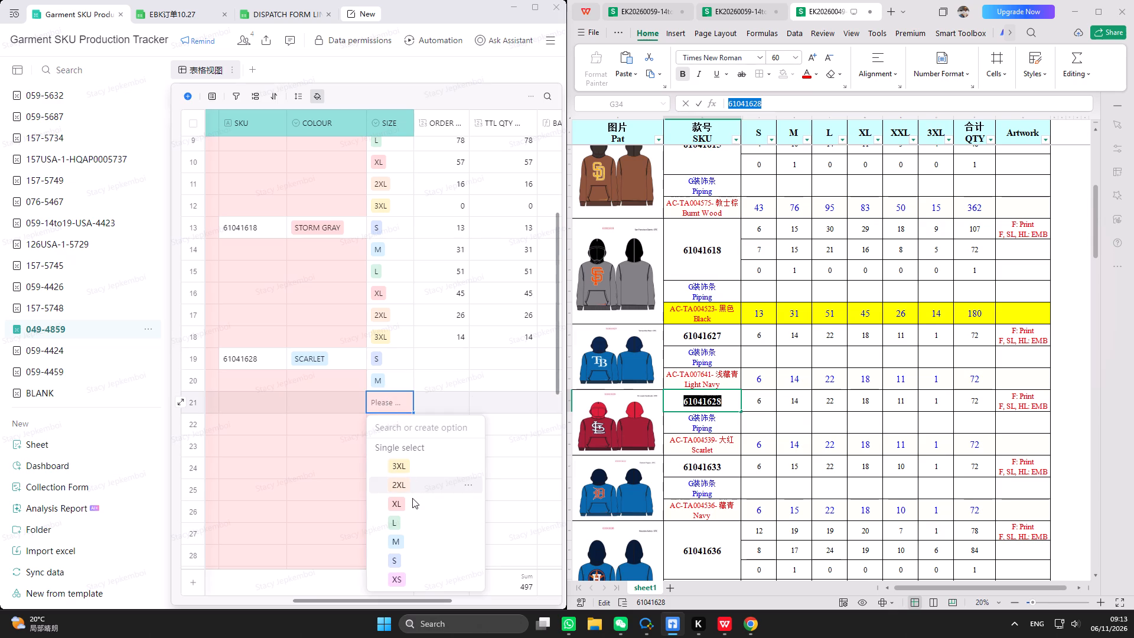
pyautogui.click(413, 512)
pyautogui.click(415, 522)
pyautogui.doubleClick(396, 431)
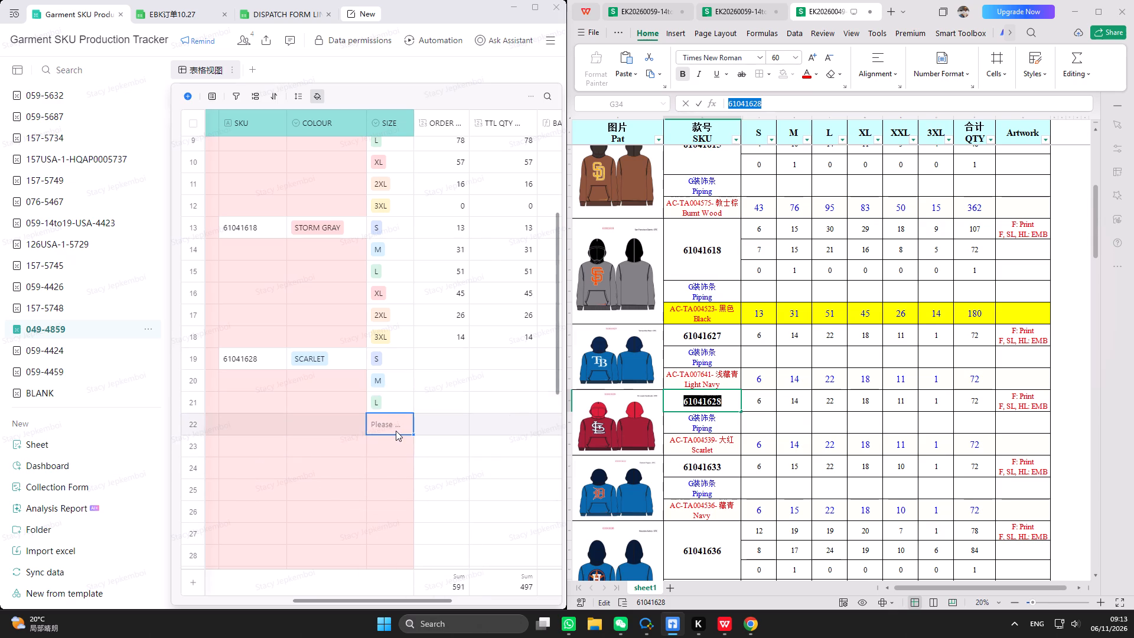
pyautogui.click(413, 309)
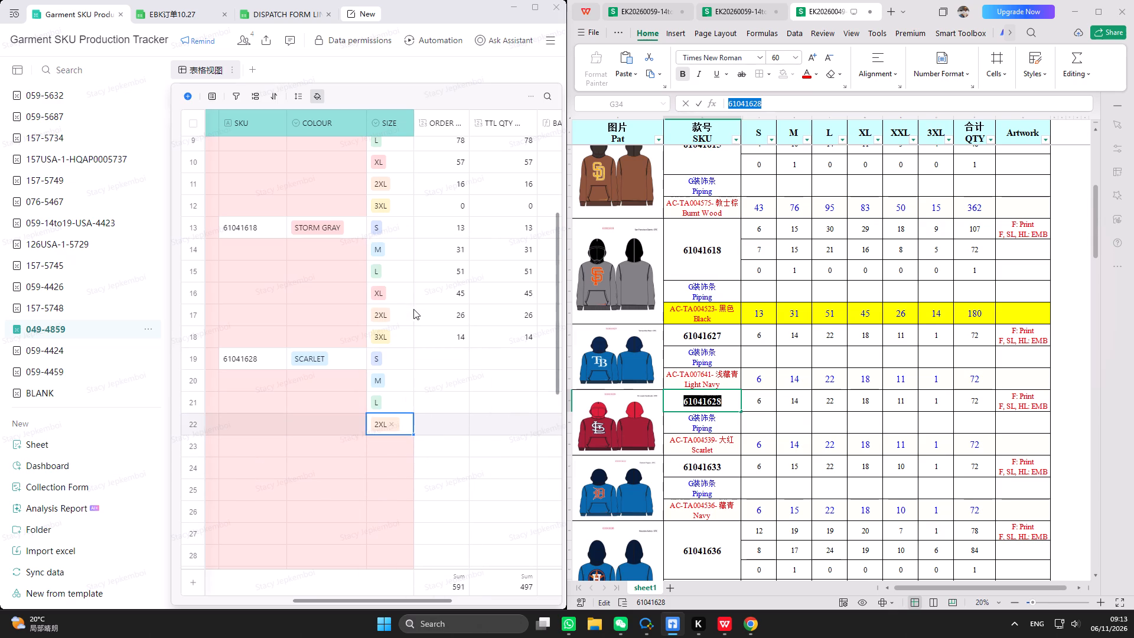
pyautogui.doubleClick(396, 423)
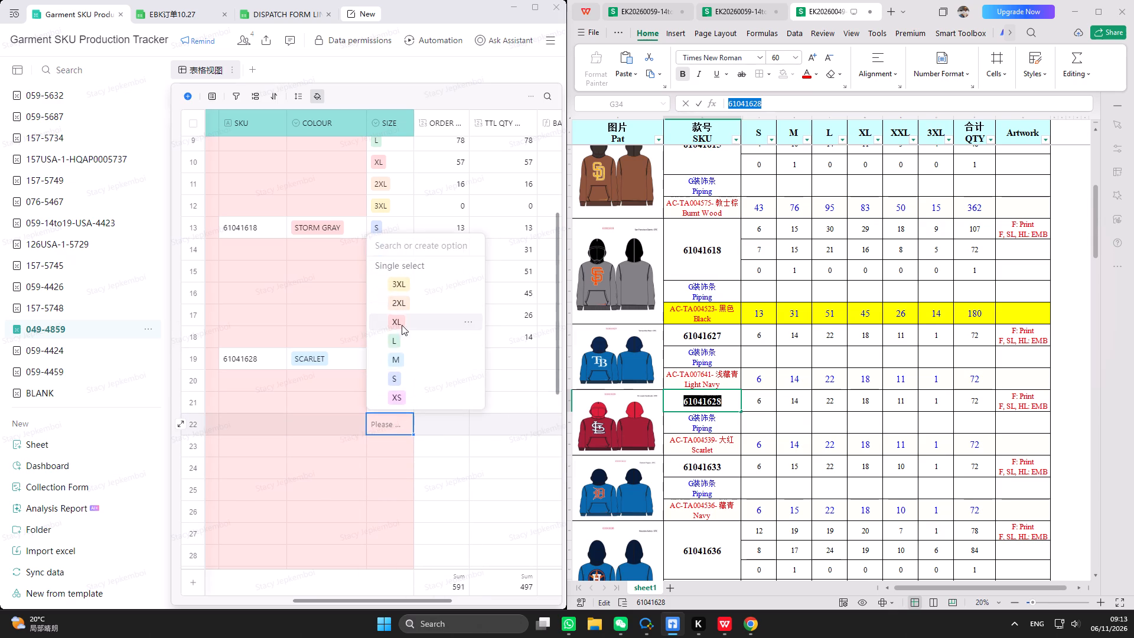
pyautogui.click(402, 325)
pyautogui.doubleClick(390, 451)
pyautogui.click(411, 325)
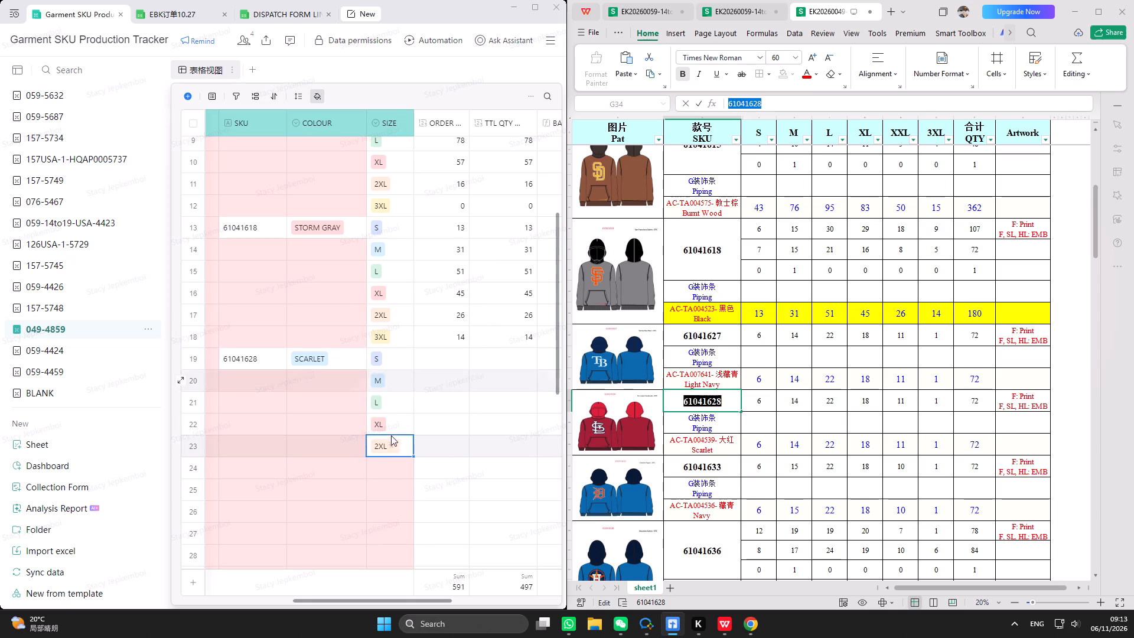
pyautogui.doubleClick(399, 470)
pyautogui.click(415, 336)
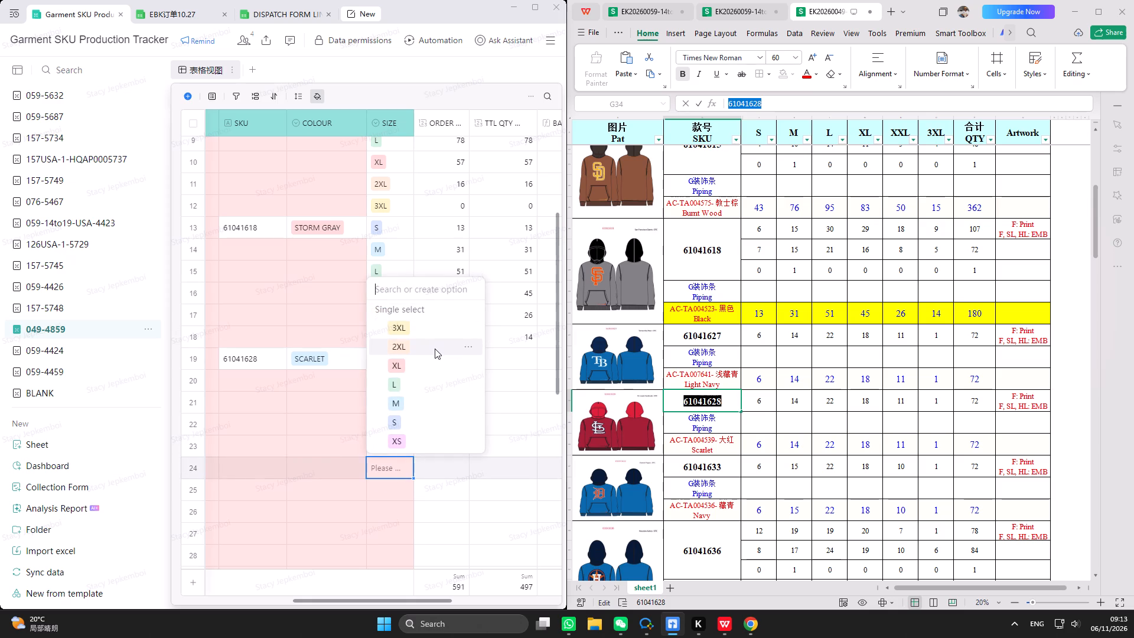
pyautogui.click(434, 331)
pyautogui.click(446, 355)
# Highlight the Scarlet subtotal row of SKU 61041628 in yellow in the order sheet, from the SKU column through Artwork.
pyautogui.moveTo(715, 444); pyautogui.dragTo(718, 444)
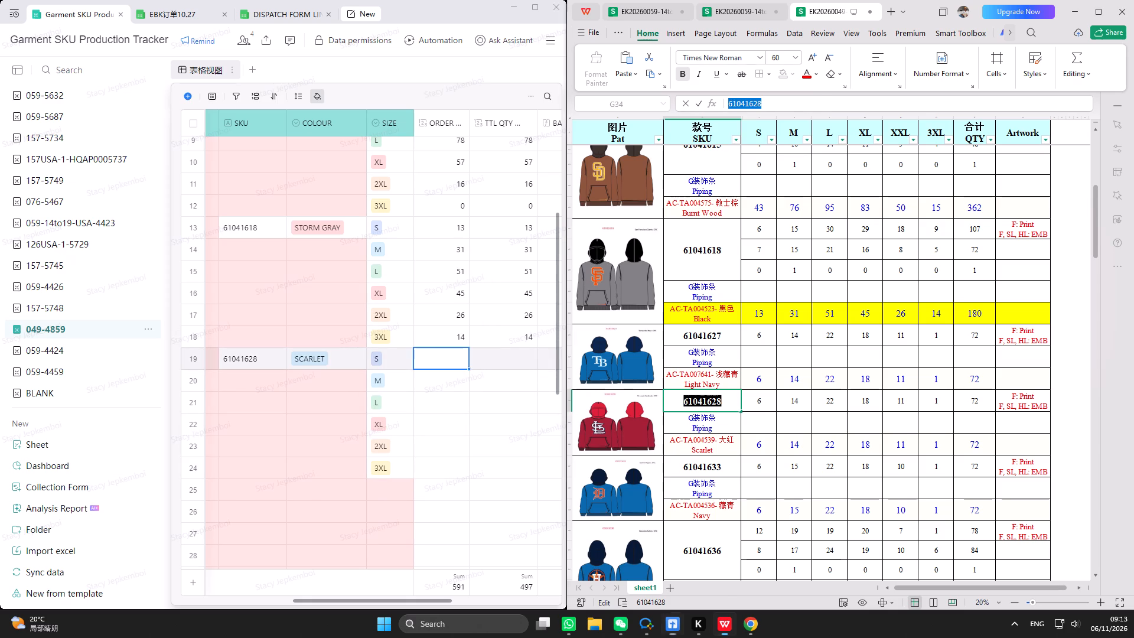
pyautogui.moveTo(718, 444); pyautogui.dragTo(1032, 449)
pyautogui.click(783, 77)
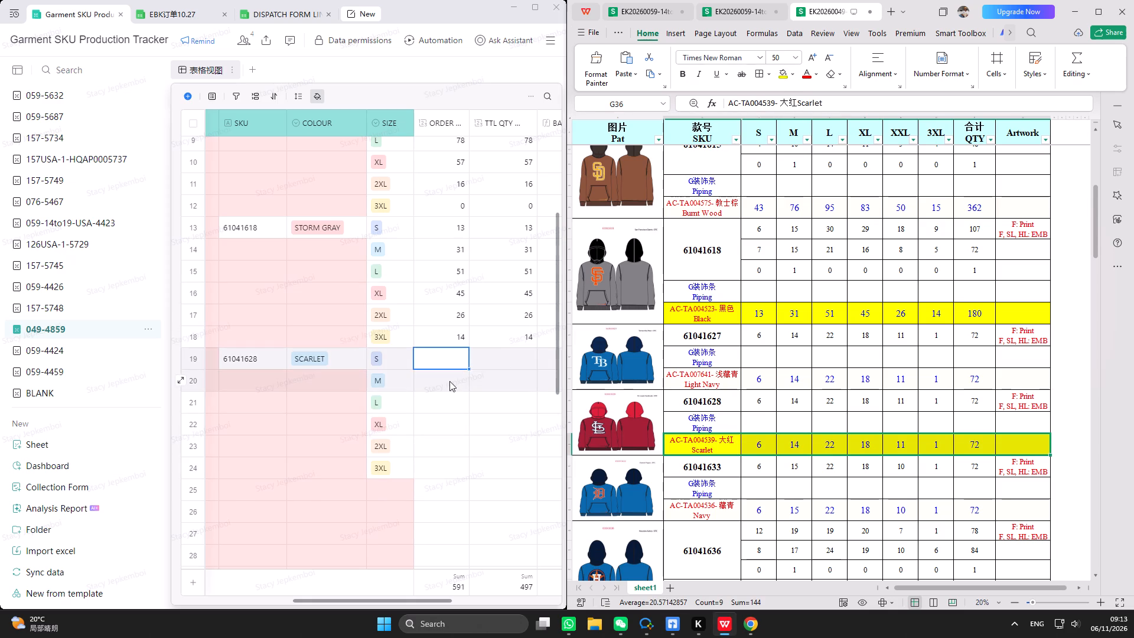
# Enter the order quantities 6, 14, 22, 18, 11 and 1 for sizes S to 3XL in tracker rows 19 to 24.
pyautogui.moveTo(449, 381); pyautogui.dragTo(448, 376)
pyautogui.click(444, 348)
pyautogui.press('6')
pyautogui.press('Return')
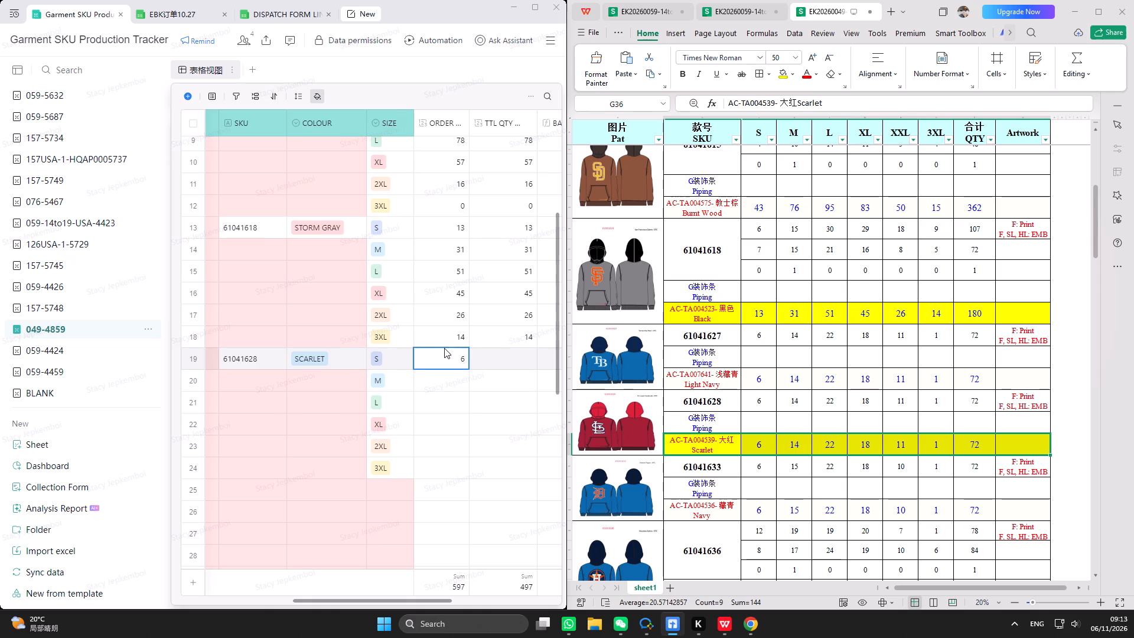
pyautogui.write('14')
pyautogui.press('Return')
pyautogui.write('22')
pyautogui.press('Return')
pyautogui.write('18')
pyautogui.press('Return')
pyautogui.write('11')
pyautogui.press('Return')
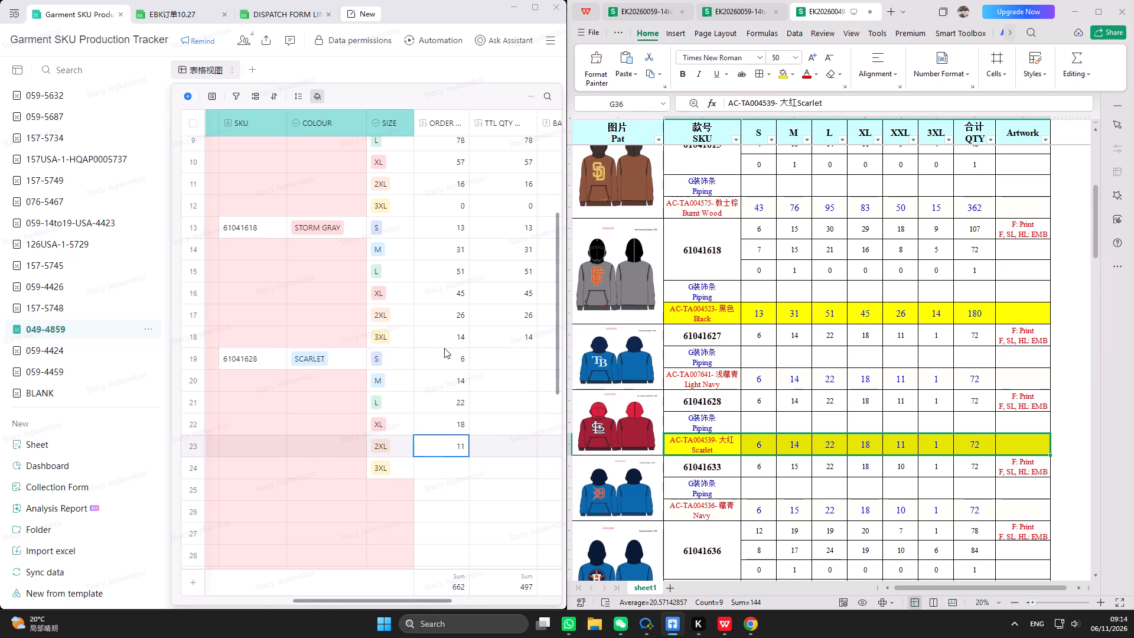
pyautogui.press('1')
pyautogui.press('Return')
# Enter the TTL QTY values 6, 14, 22, 18 and 11 for sizes S to 2XL in tracker rows 19 to 23.
pyautogui.click(503, 358)
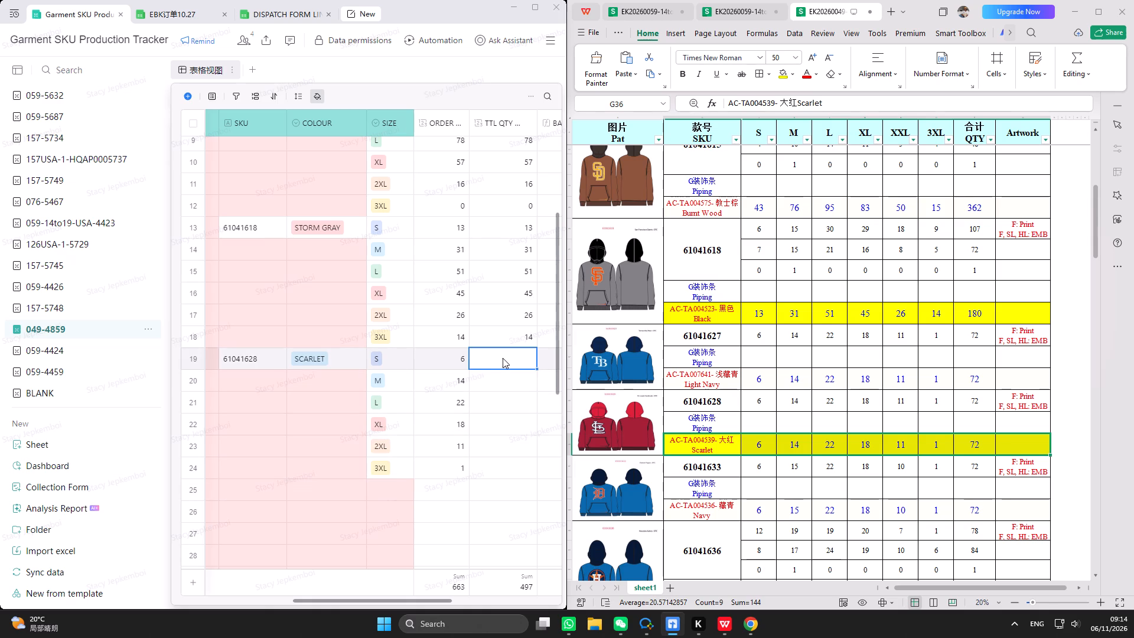
pyautogui.press('6')
pyautogui.press('Return')
pyautogui.press('4')
pyautogui.press('BackSpace')
pyautogui.write('14')
pyautogui.press('Return')
pyautogui.write('22')
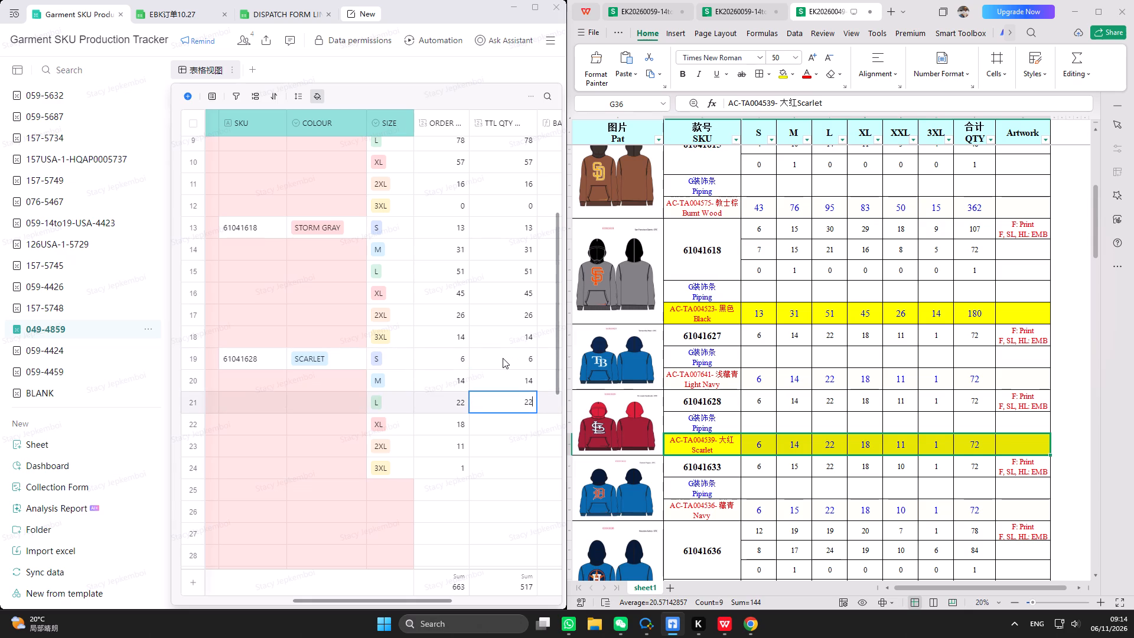
pyautogui.press('Return')
pyautogui.write('18')
pyautogui.press('Return')
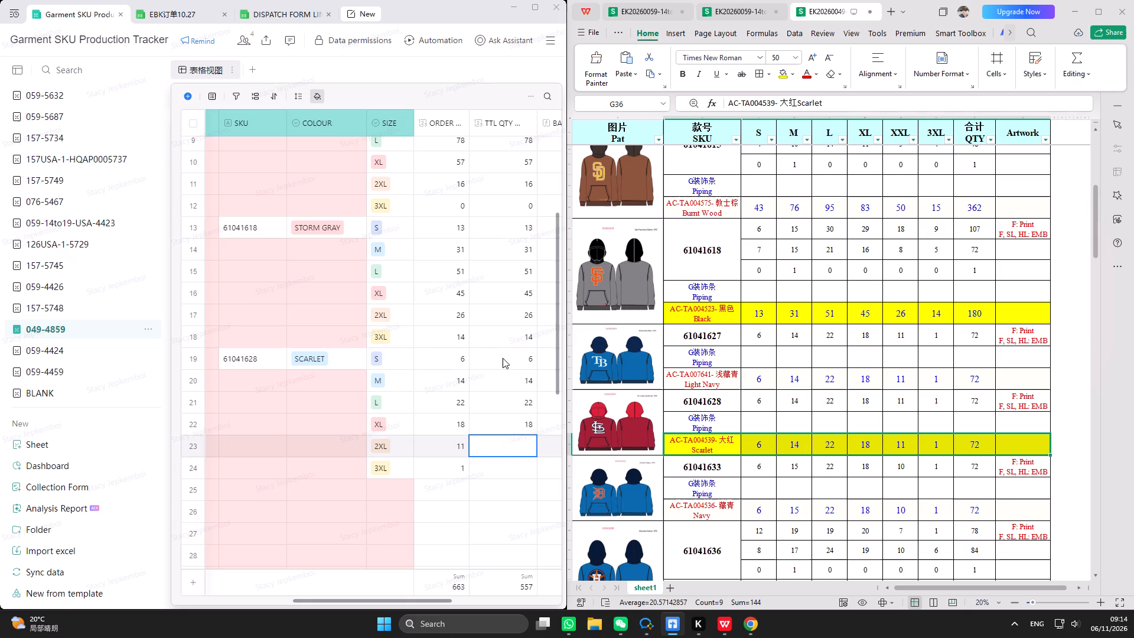
pyautogui.write('11')
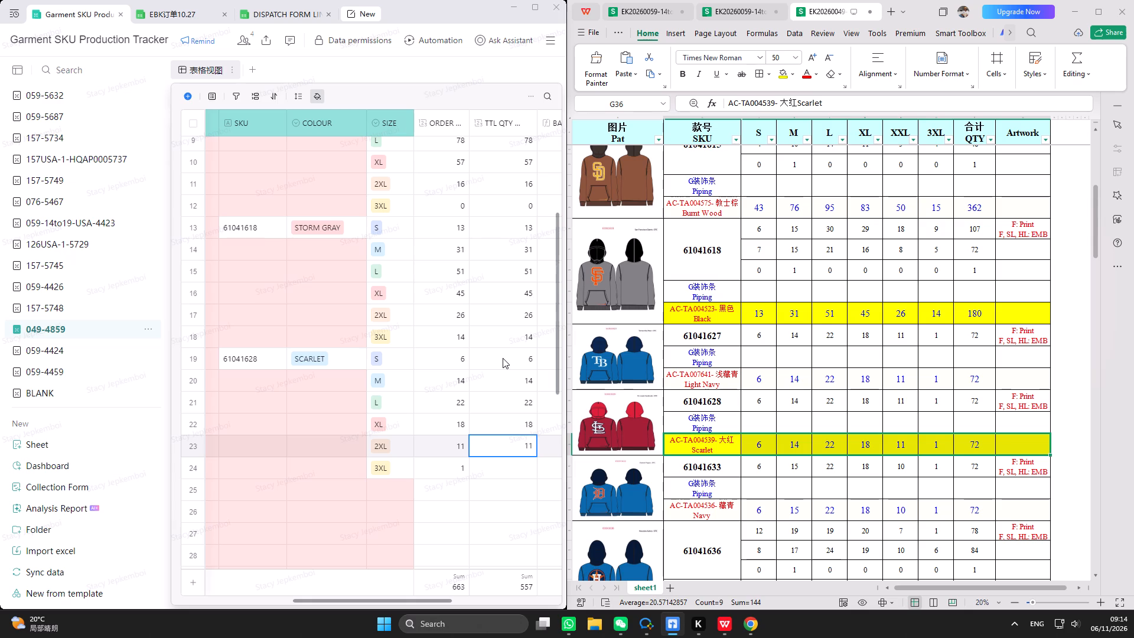
pyautogui.press('Return')
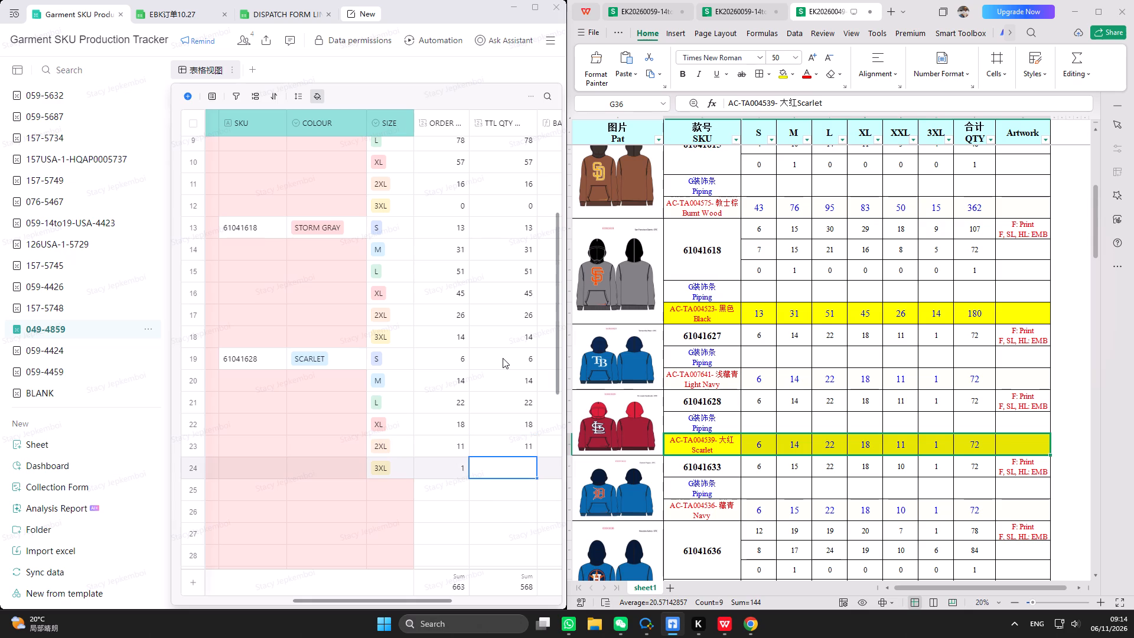
# Copy SKU 61041660 from the order sheet into the SKU cell of tracker row 25.
pyautogui.click(243, 475)
pyautogui.click(252, 483)
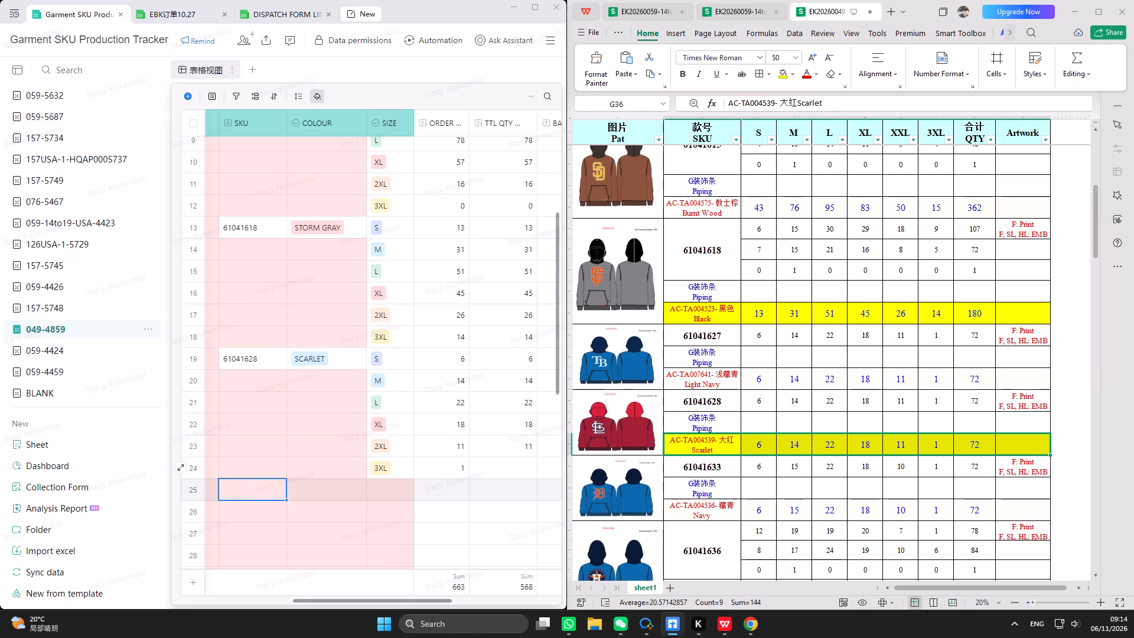
pyautogui.scroll(3, 718, 448)
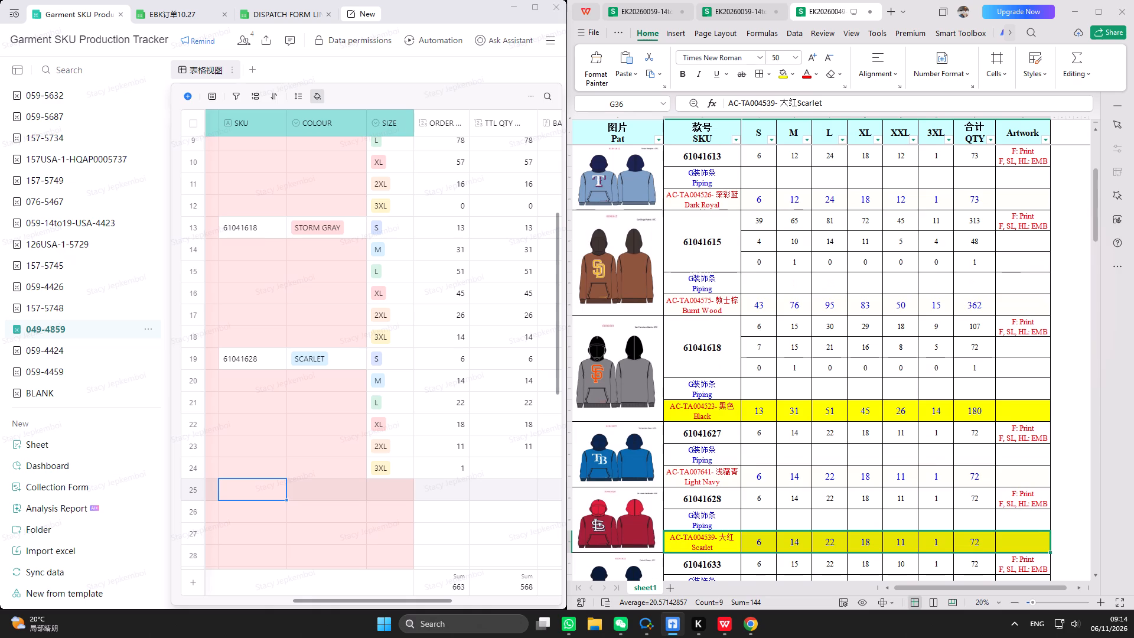
pyautogui.scroll(3, 718, 448)
pyautogui.scroll(-10, 718, 452)
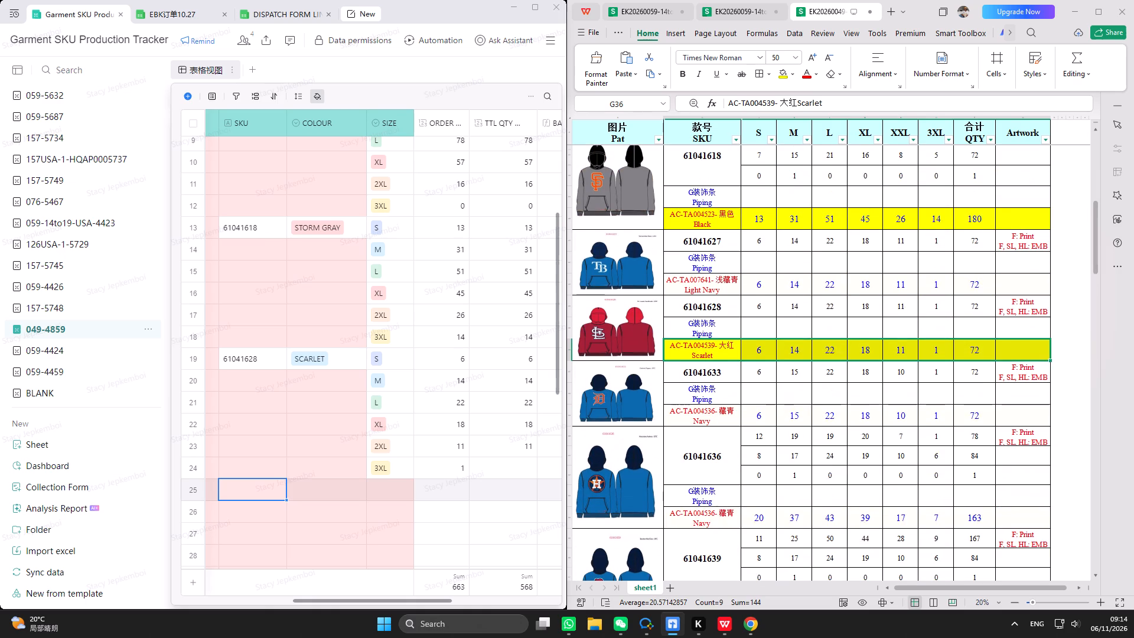
pyautogui.scroll(-8, 718, 453)
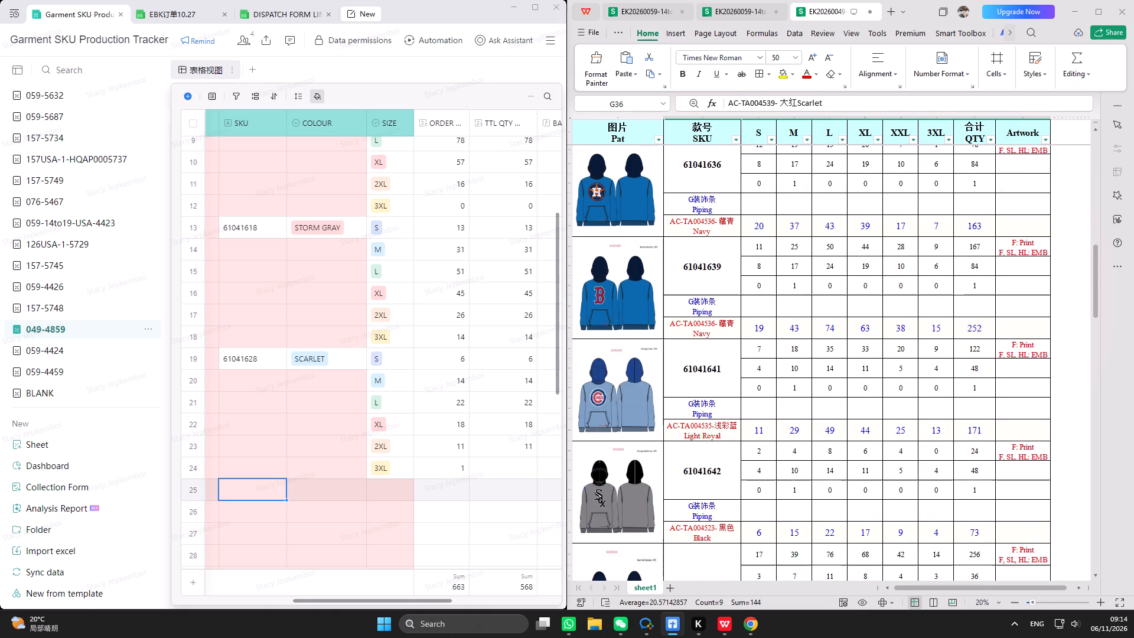
pyautogui.scroll(-14, 718, 453)
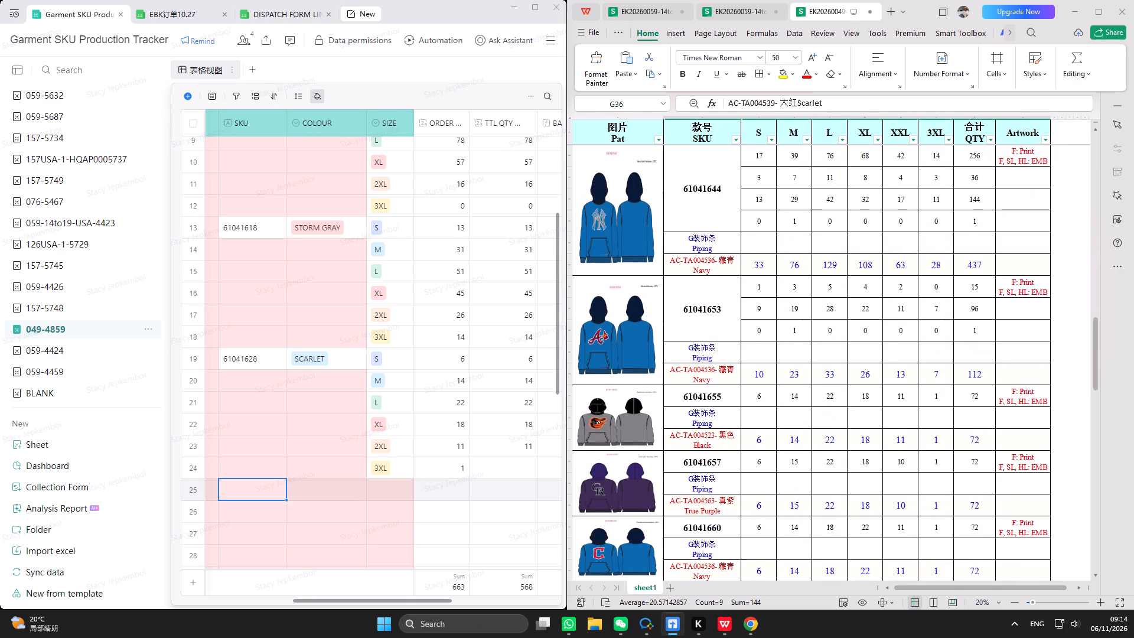
pyautogui.click(724, 488)
pyautogui.doubleClick(741, 99)
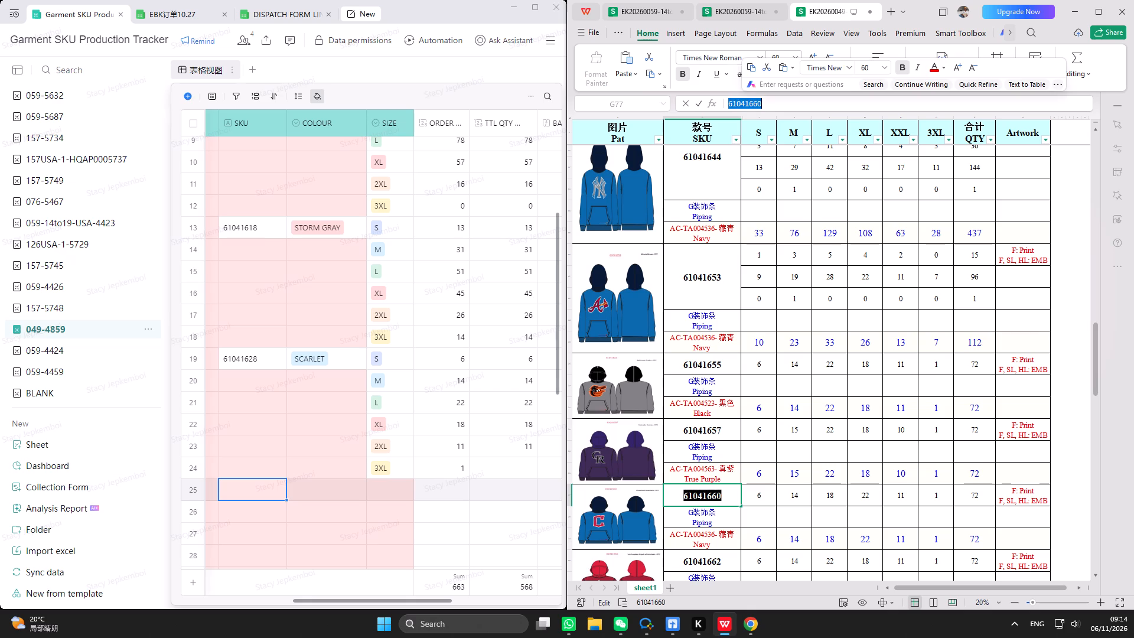
pyautogui.doubleClick(753, 70)
pyautogui.doubleClick(252, 484)
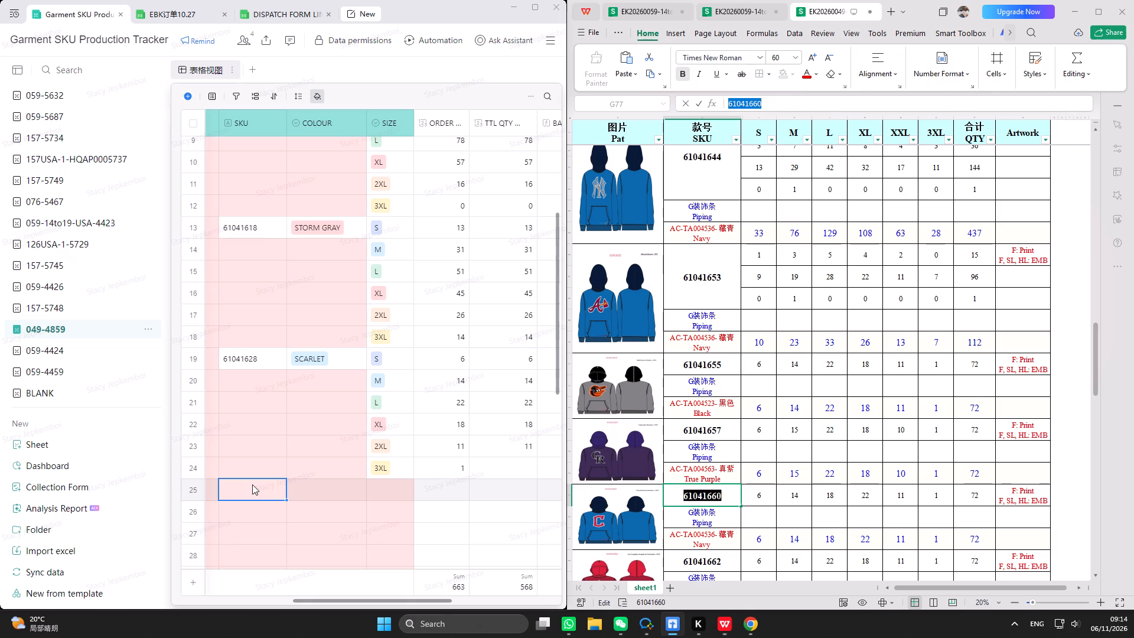
pyautogui.rightClick(252, 484)
pyautogui.click(282, 442)
# Highlight the Navy subtotal row of SKU 61041660 in yellow in the order sheet, from the SKU column through Artwork.
pyautogui.scroll(-5, 282, 442)
pyautogui.scroll(1, 294, 370)
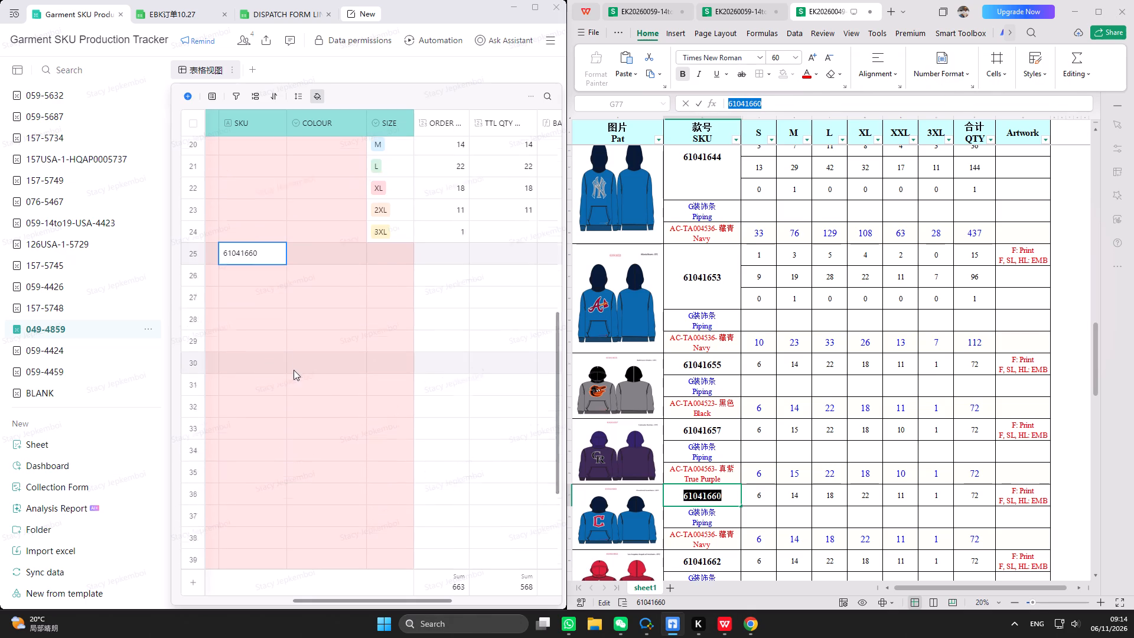
pyautogui.scroll(1, 294, 370)
pyautogui.scroll(-3, 787, 520)
pyautogui.moveTo(719, 442); pyautogui.dragTo(979, 448)
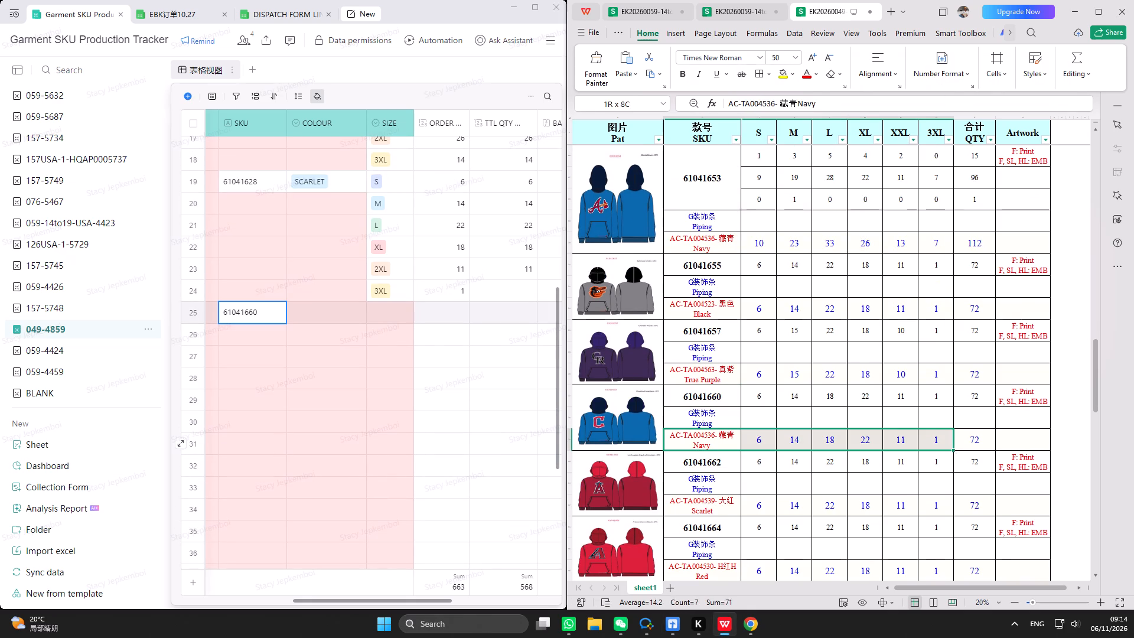
pyautogui.moveTo(979, 448); pyautogui.dragTo(1034, 448)
pyautogui.click(784, 74)
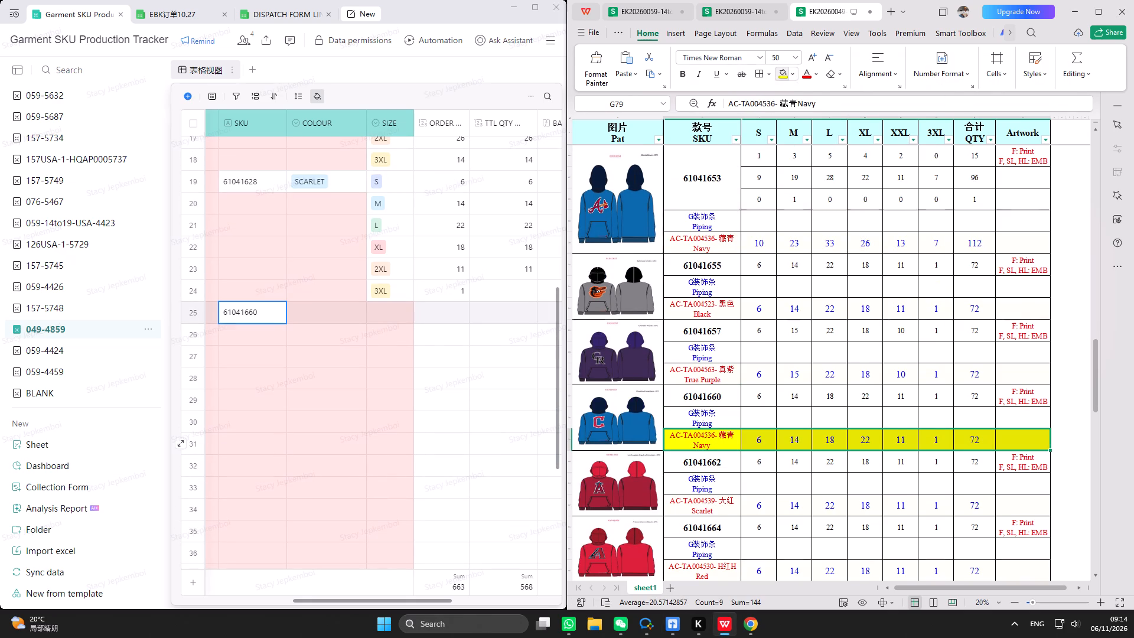
# Create the colour option RAINSTORM BLUE and assign it to SKU 61041660 in tracker row 25.
pyautogui.click(346, 311)
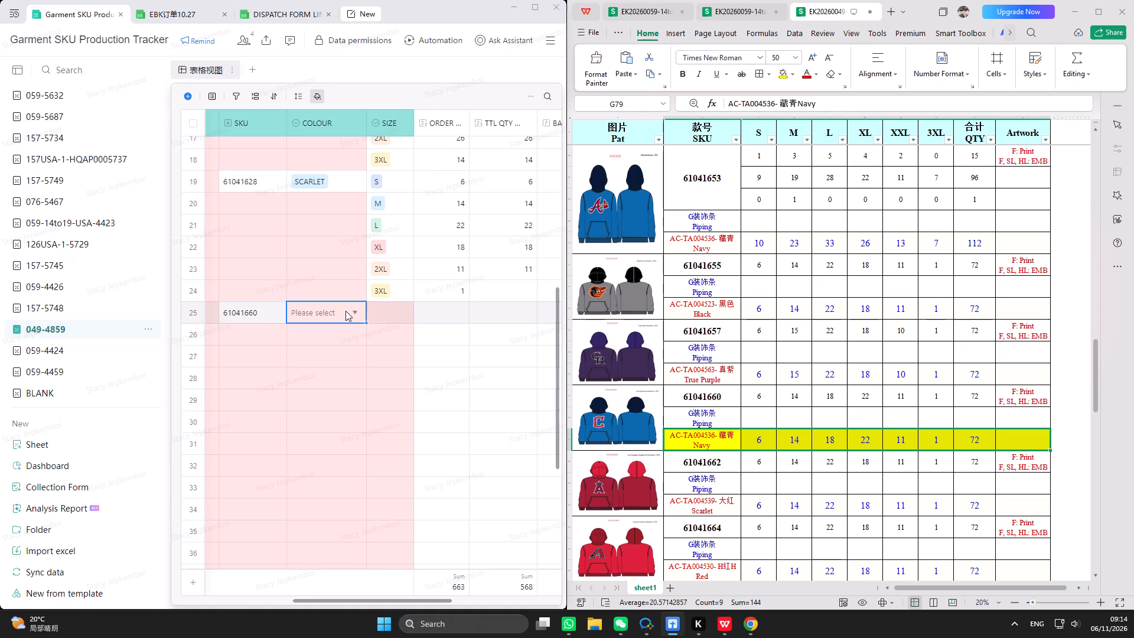
pyautogui.click(345, 311)
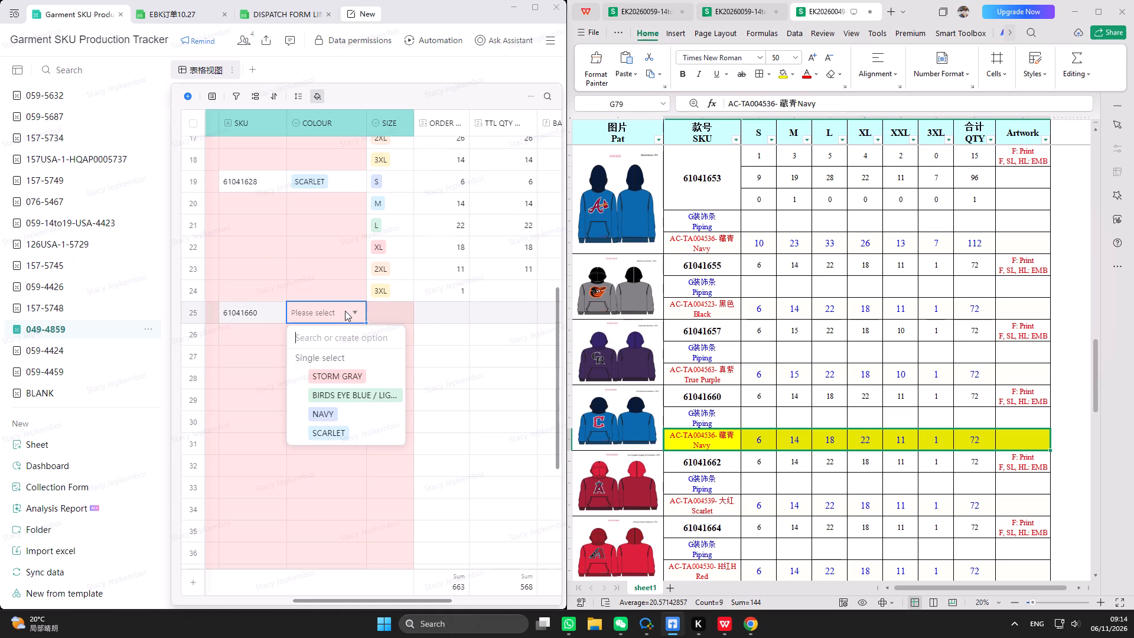
pyautogui.write('RAINSTORM BLUE')
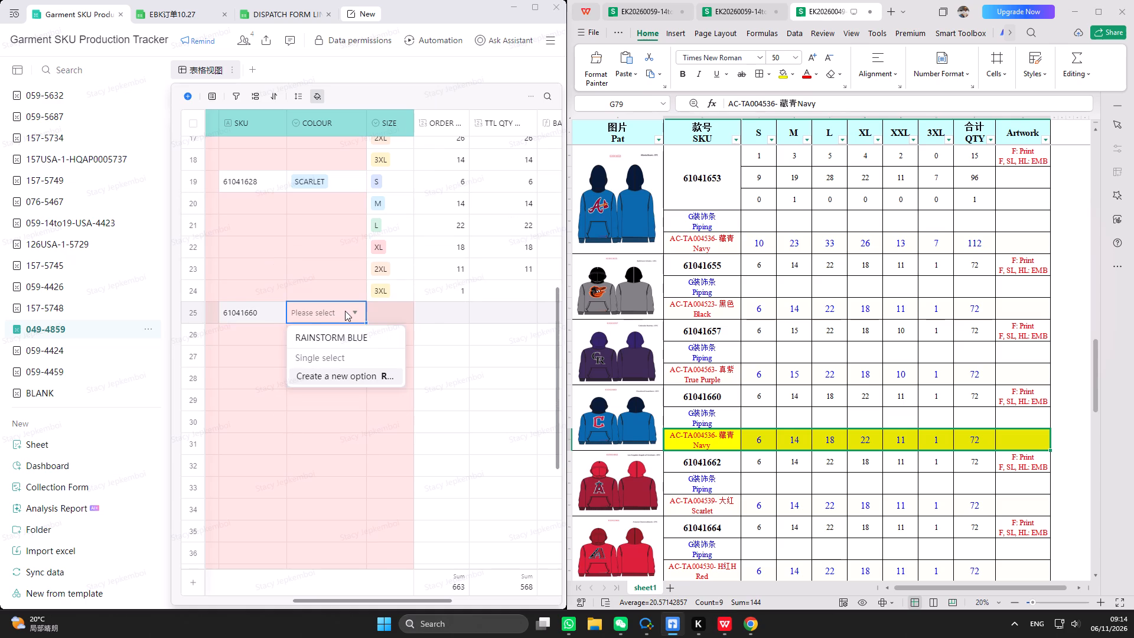
pyautogui.click(348, 372)
# Set the sizes S, M, L, XL, 2XL and 3XL in tracker rows 25 to 30.
pyautogui.click(381, 318)
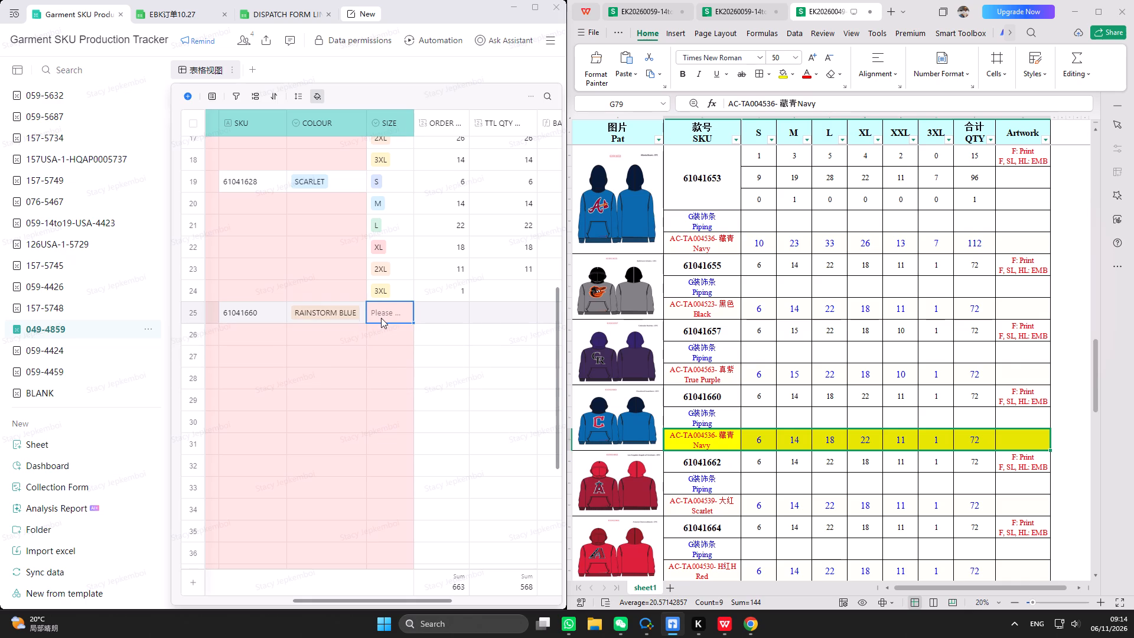
pyautogui.click(384, 315)
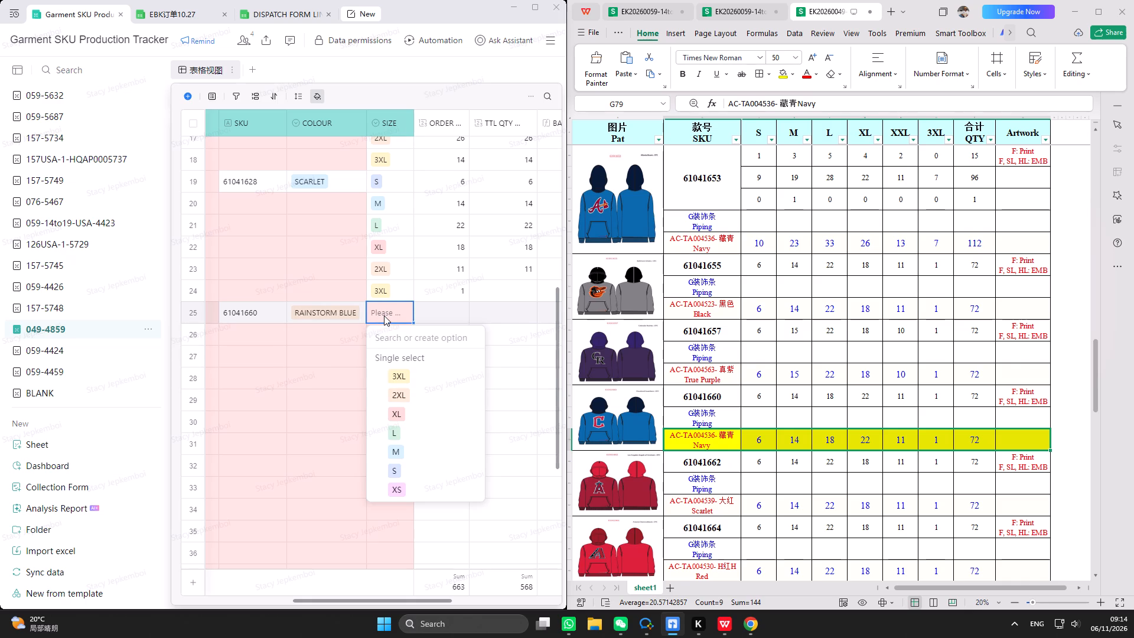
pyautogui.click(416, 467)
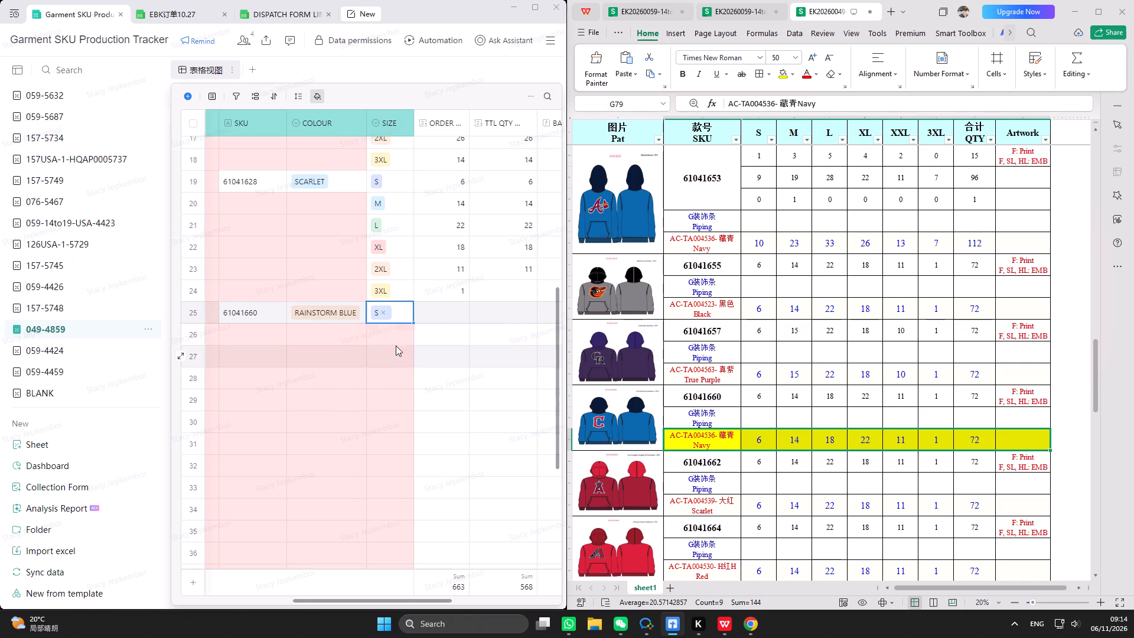
pyautogui.doubleClick(394, 340)
pyautogui.click(434, 479)
pyautogui.doubleClick(384, 354)
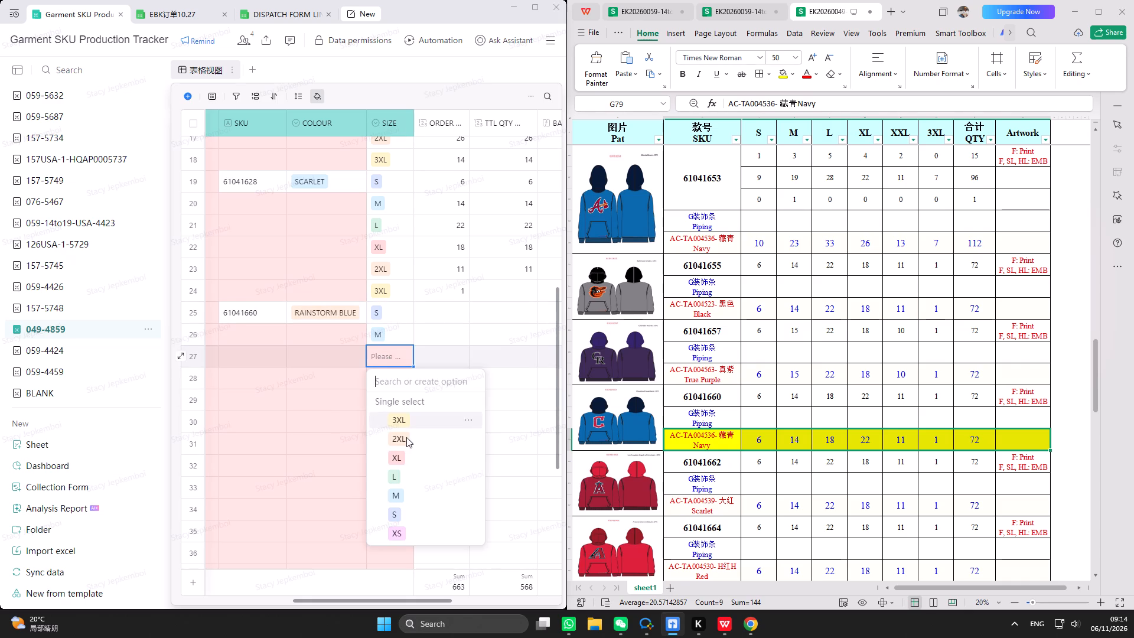
pyautogui.click(413, 477)
pyautogui.doubleClick(392, 380)
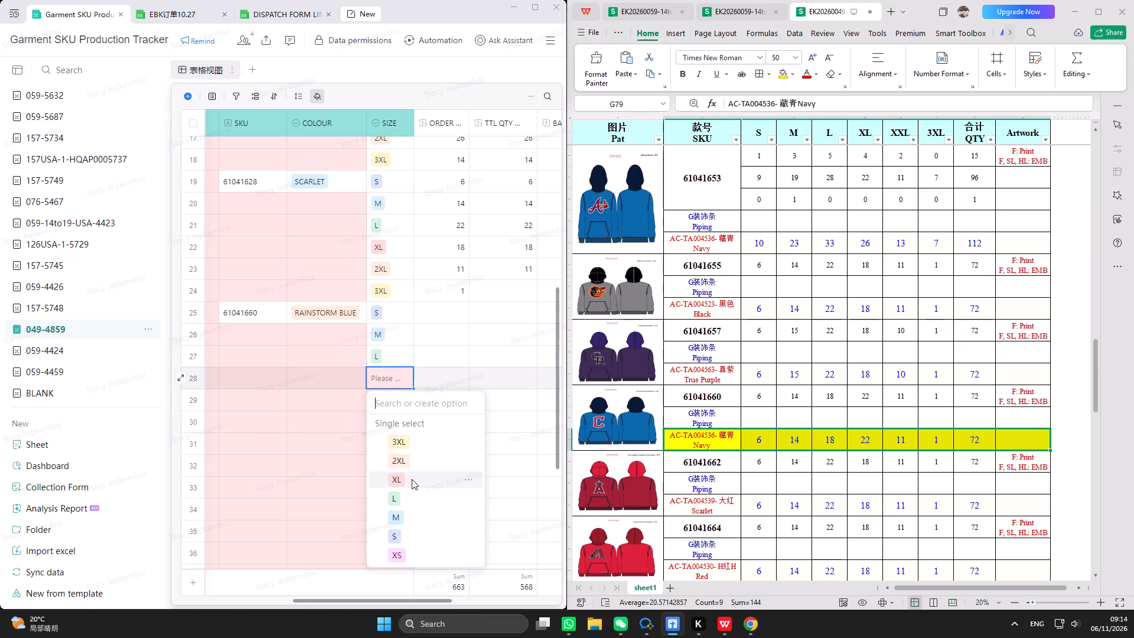
pyautogui.click(412, 479)
pyautogui.doubleClick(387, 408)
pyautogui.click(414, 484)
pyautogui.doubleClick(390, 418)
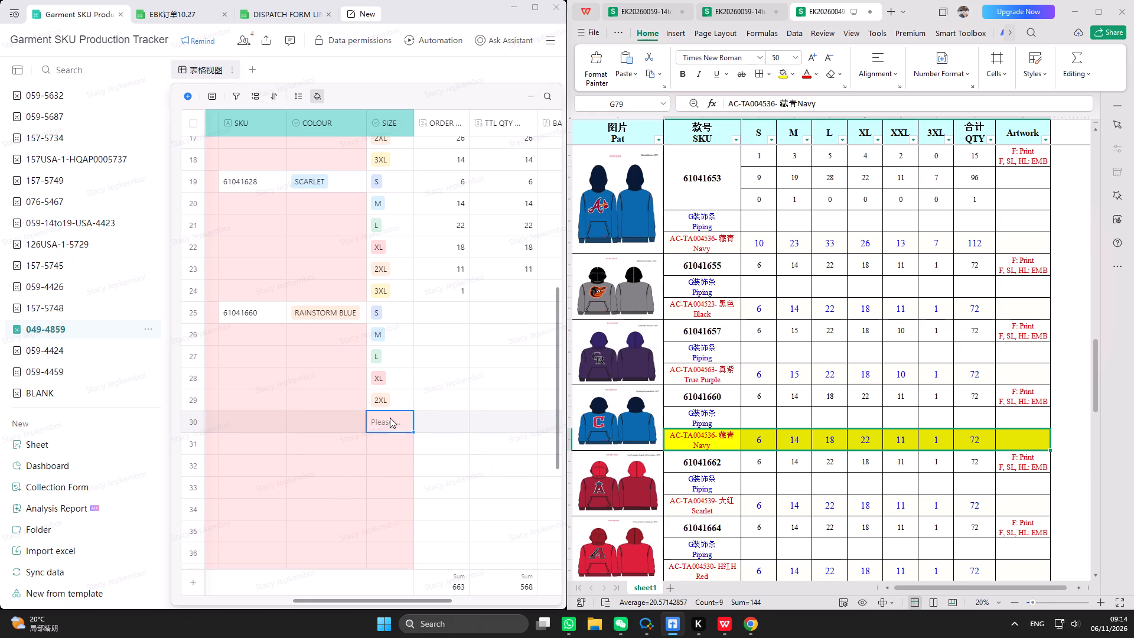
pyautogui.click(425, 291)
pyautogui.click(429, 286)
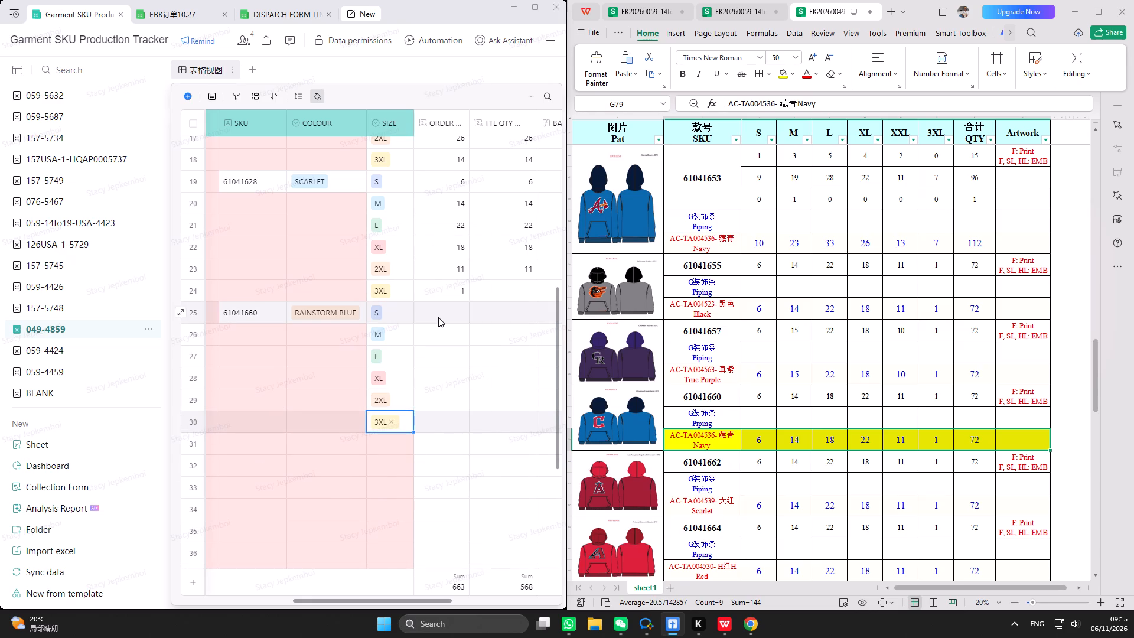
# Enter the order quantities 6, 14, 18, 22, 11 and 1 for sizes S to 3XL in tracker rows 25 to 30.
pyautogui.click(438, 317)
pyautogui.press('6')
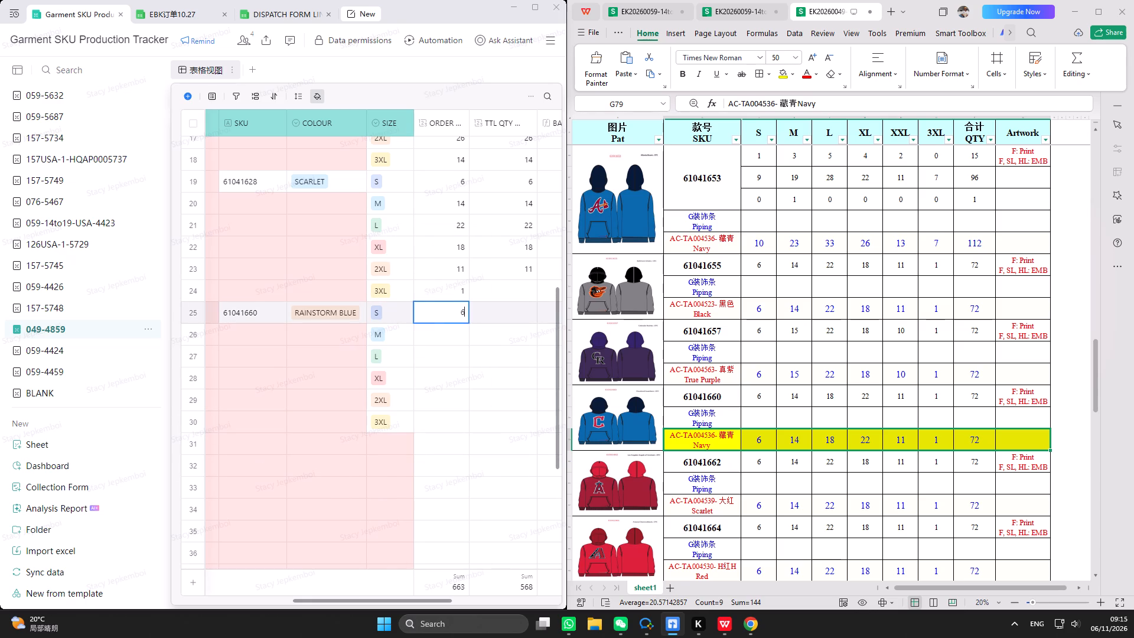
pyautogui.press('Return')
pyautogui.write('14')
pyautogui.press('Return')
pyautogui.write('18')
pyautogui.press('Return')
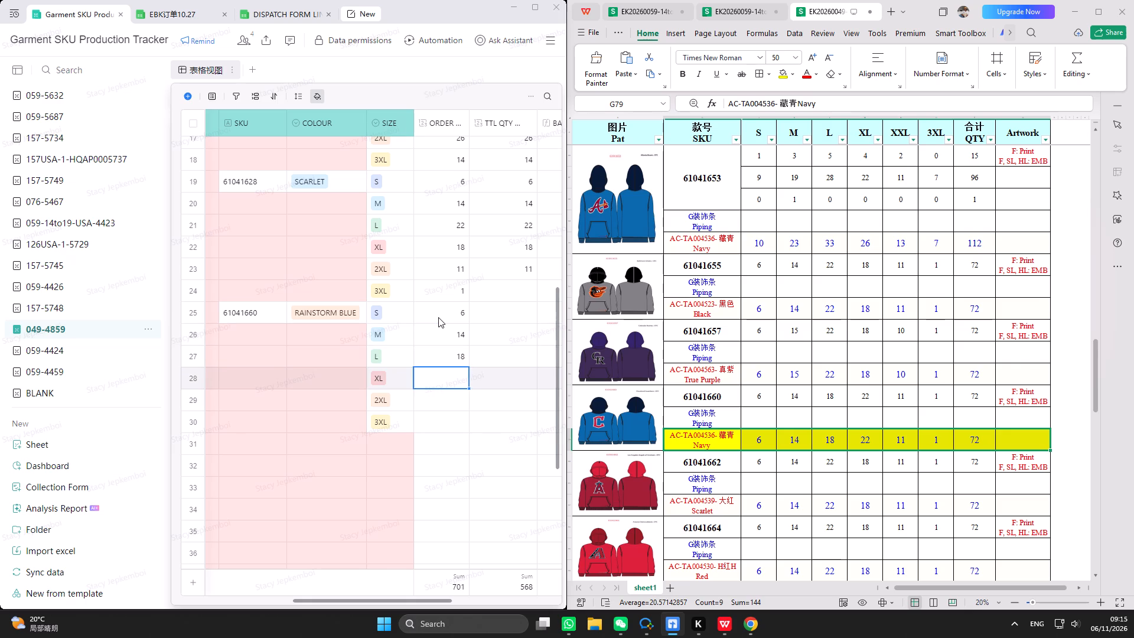
pyautogui.write('22')
pyautogui.press('Return')
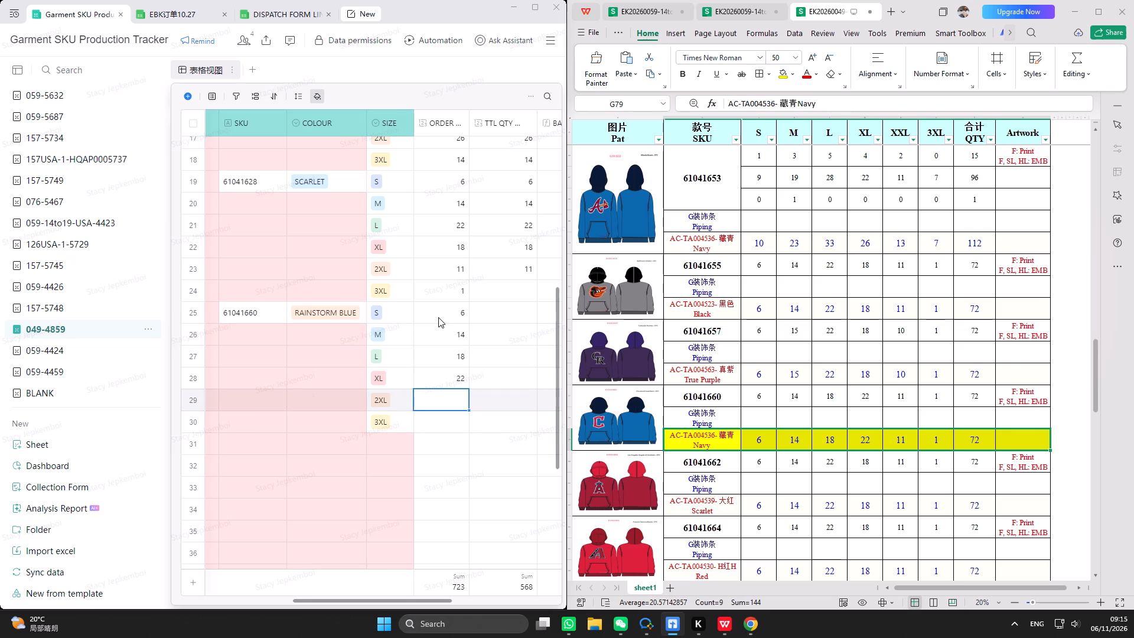
pyautogui.press('1')
pyautogui.press('1')
pyautogui.press('Return')
pyautogui.press('1')
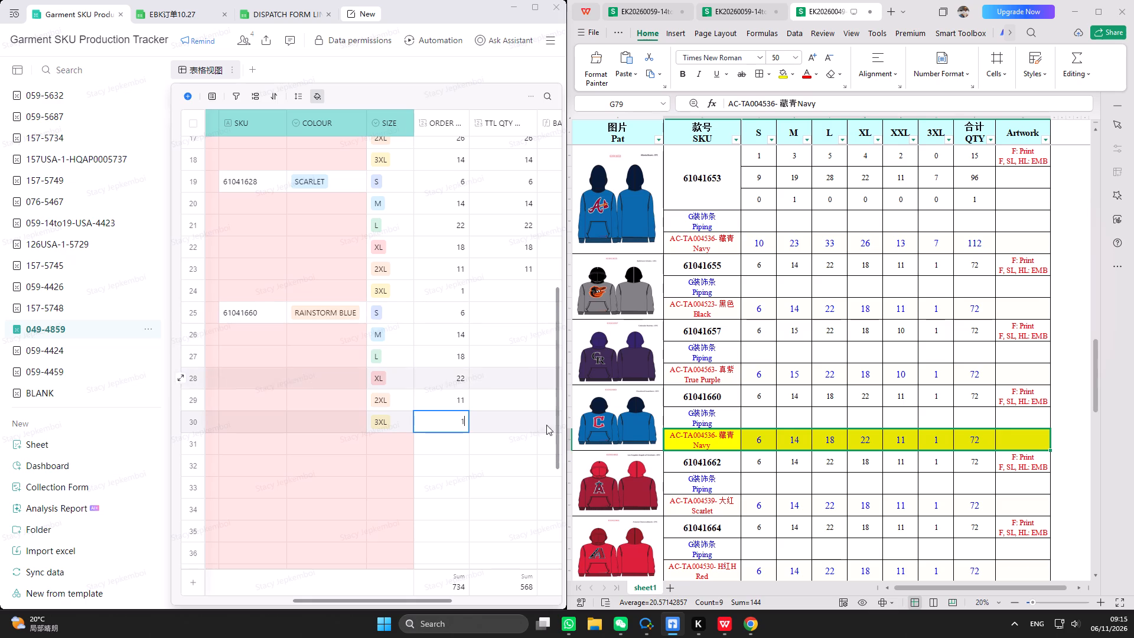
# Enter the TTL QTY values 6, 14, 18, 22, 11 and 1 for sizes S to 3XL in tracker rows 25 to 30.
pyautogui.click(487, 321)
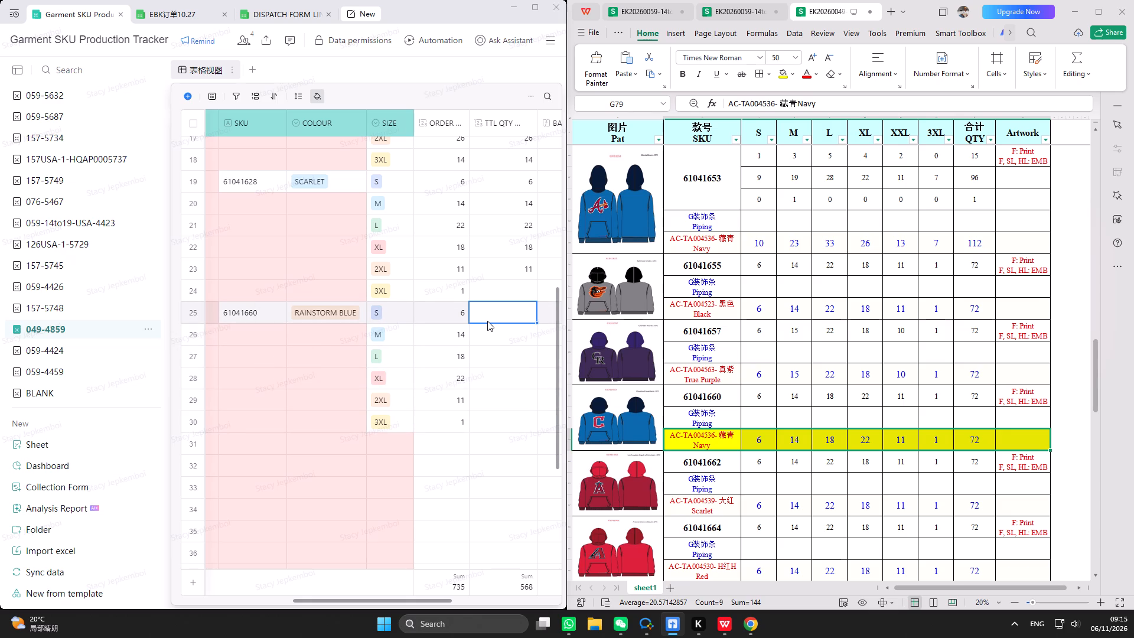
pyautogui.press('6')
pyautogui.press('Return')
pyautogui.write('14')
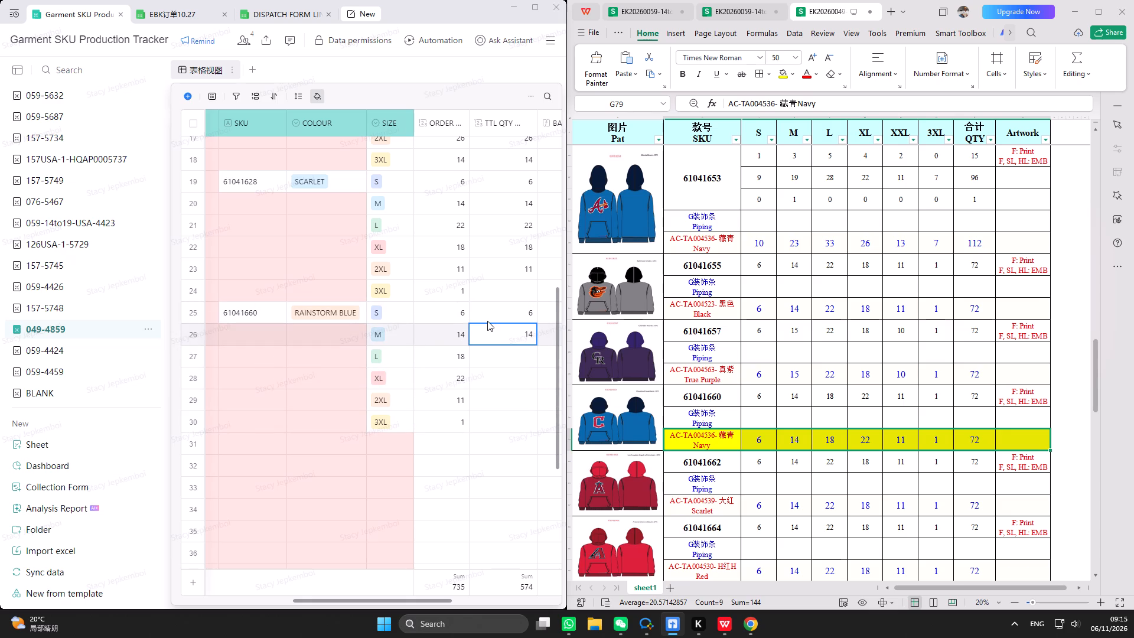
pyautogui.press('Return')
pyautogui.write('18')
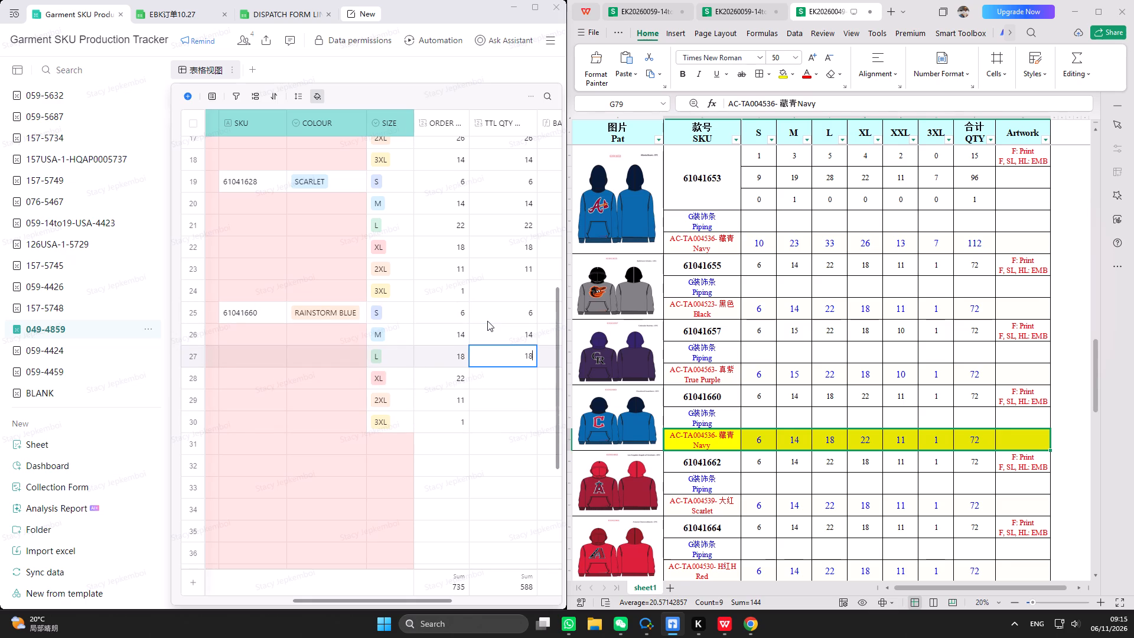
pyautogui.press('Return')
pyautogui.write('22')
pyautogui.press('Return')
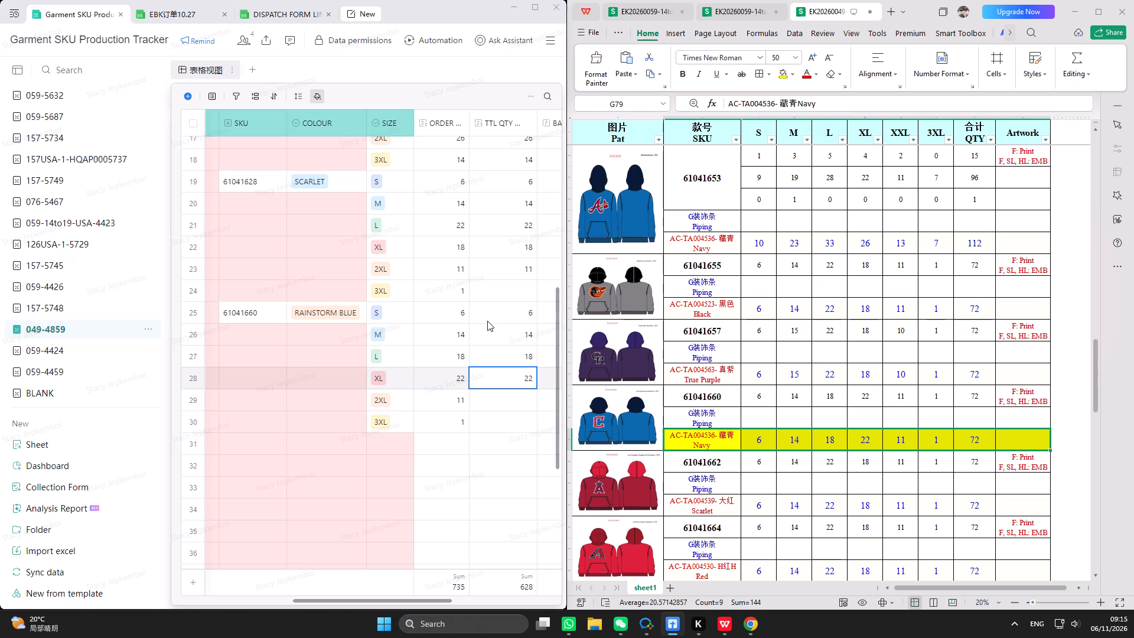
pyautogui.write('44')
pyautogui.press('BackSpace')
pyautogui.press('BackSpace')
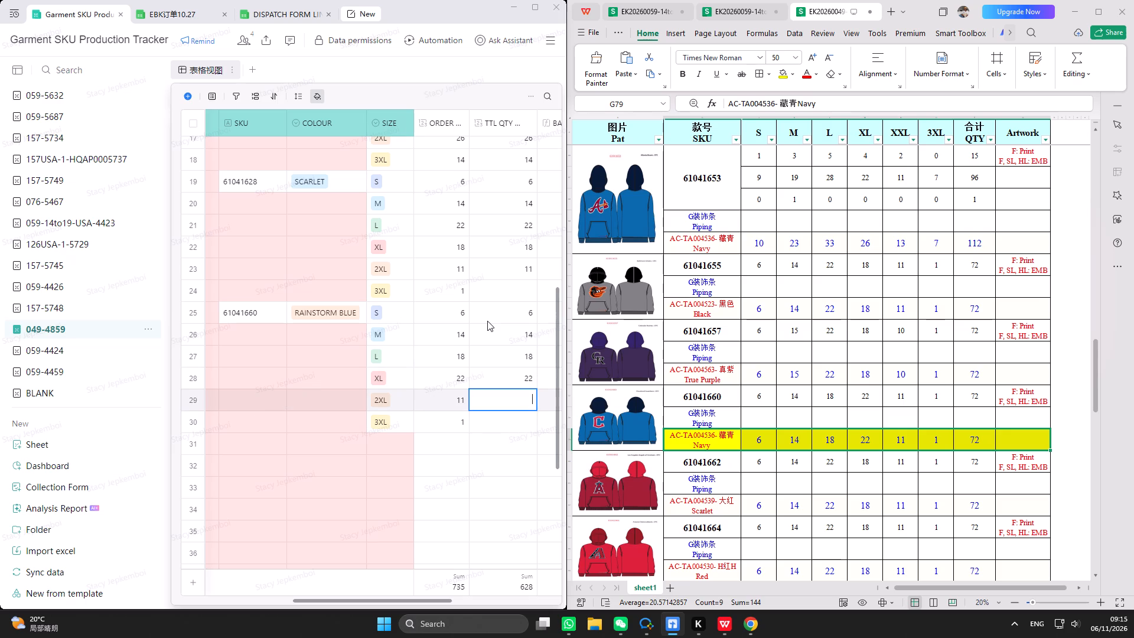
pyautogui.write('11')
pyautogui.press('Return')
pyautogui.press('1')
pyautogui.press('Return')
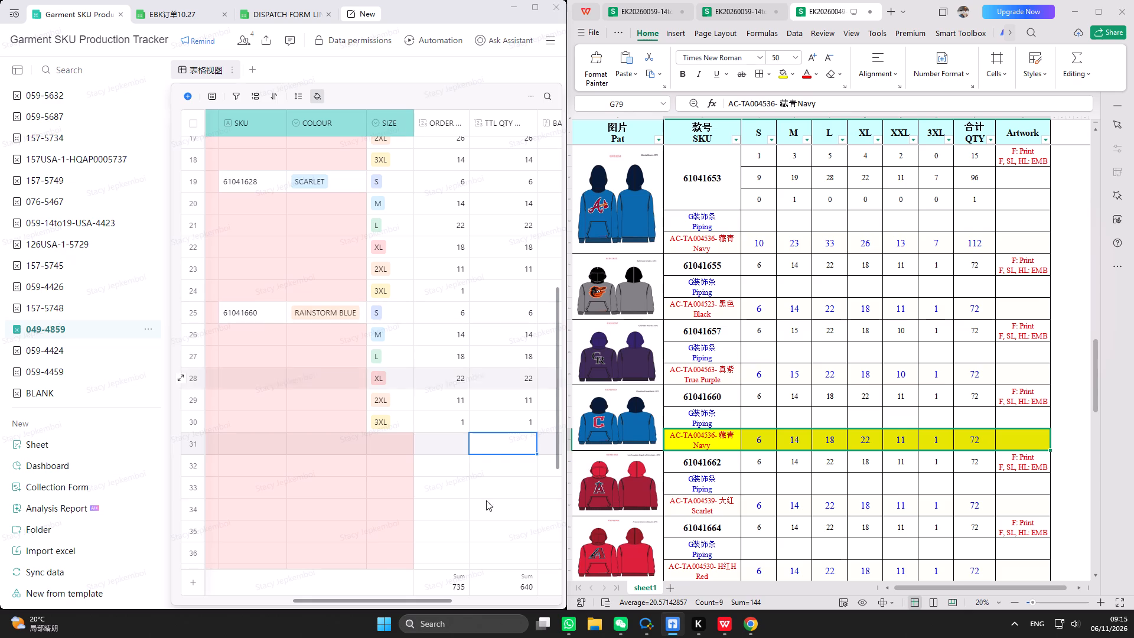
# Set the date of tracker row 25, SKU 61041660, to 2026/11/6.
pyautogui.moveTo(426, 601); pyautogui.dragTo(206, 575)
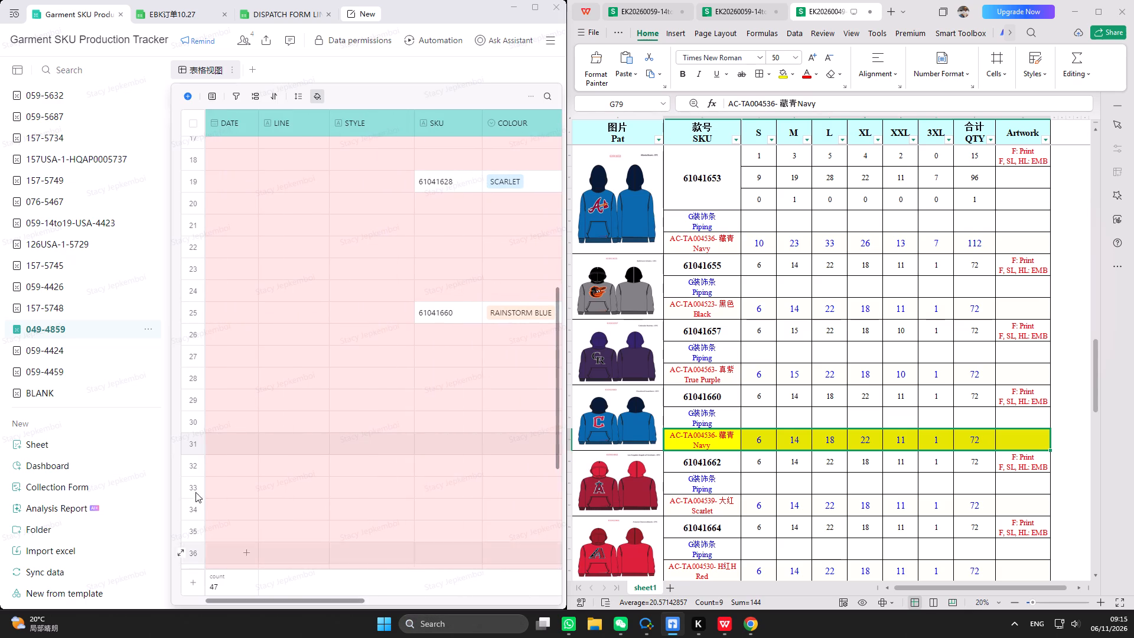
pyautogui.doubleClick(223, 317)
pyautogui.click(324, 415)
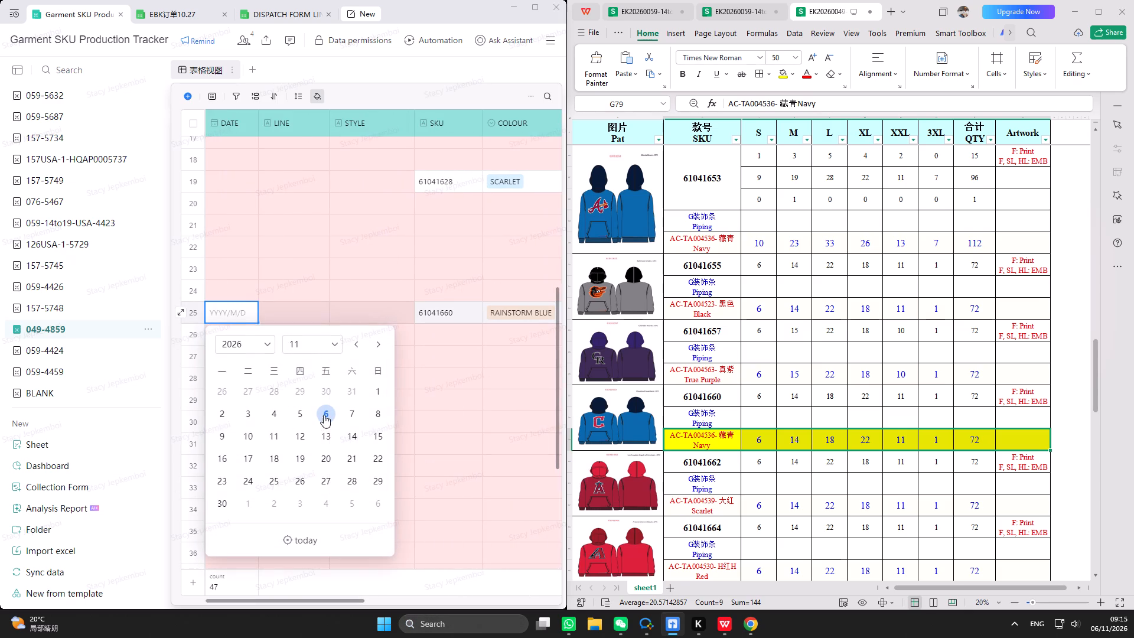
pyautogui.click(291, 320)
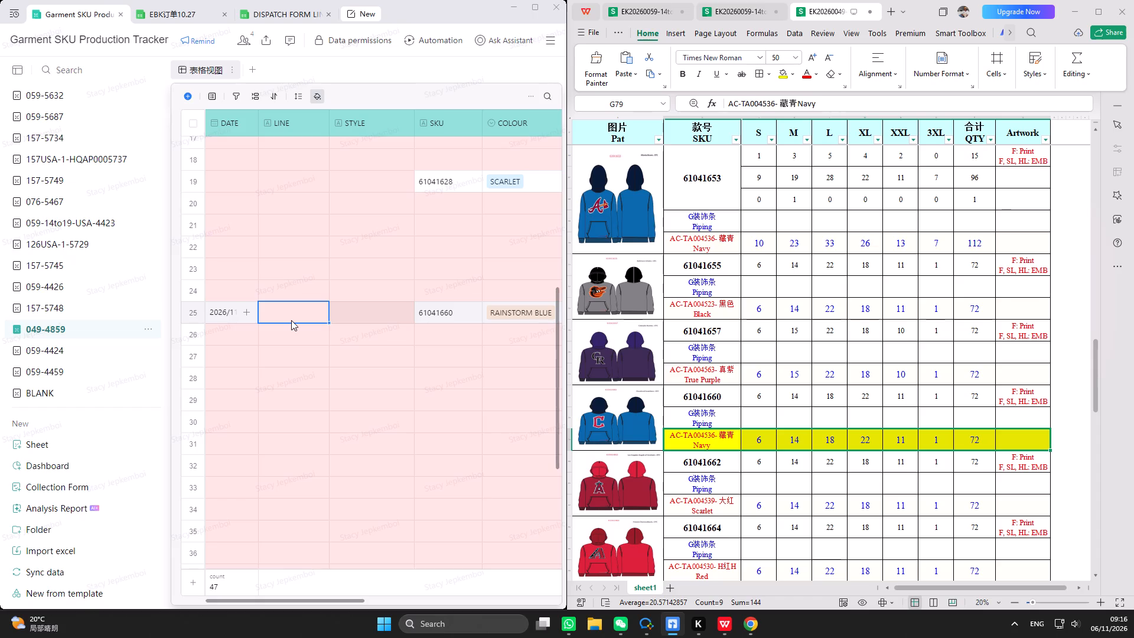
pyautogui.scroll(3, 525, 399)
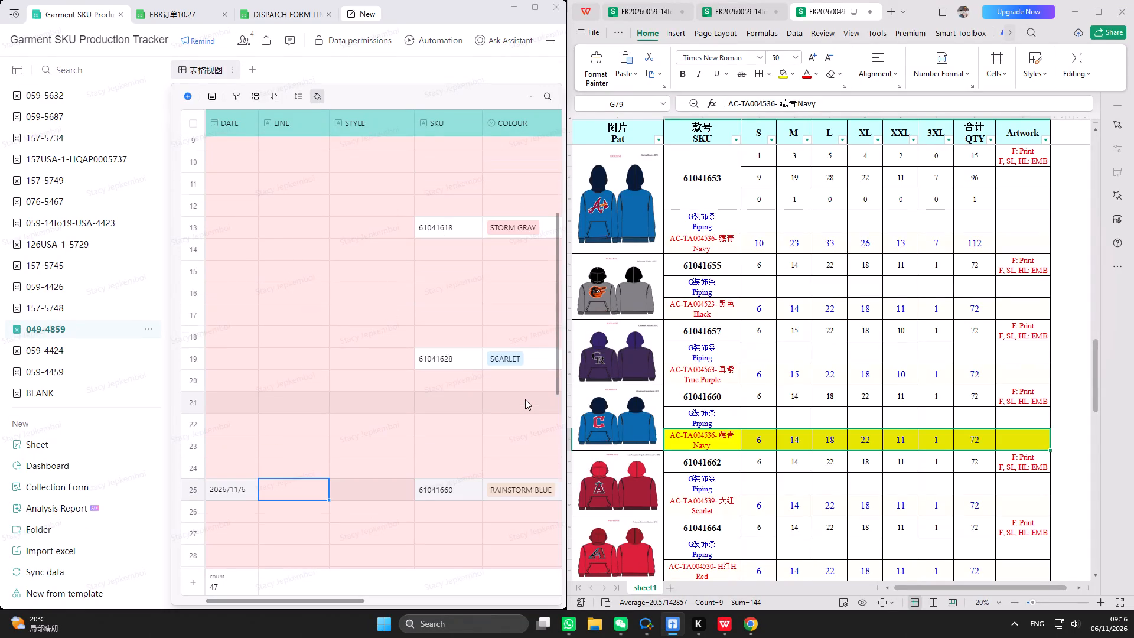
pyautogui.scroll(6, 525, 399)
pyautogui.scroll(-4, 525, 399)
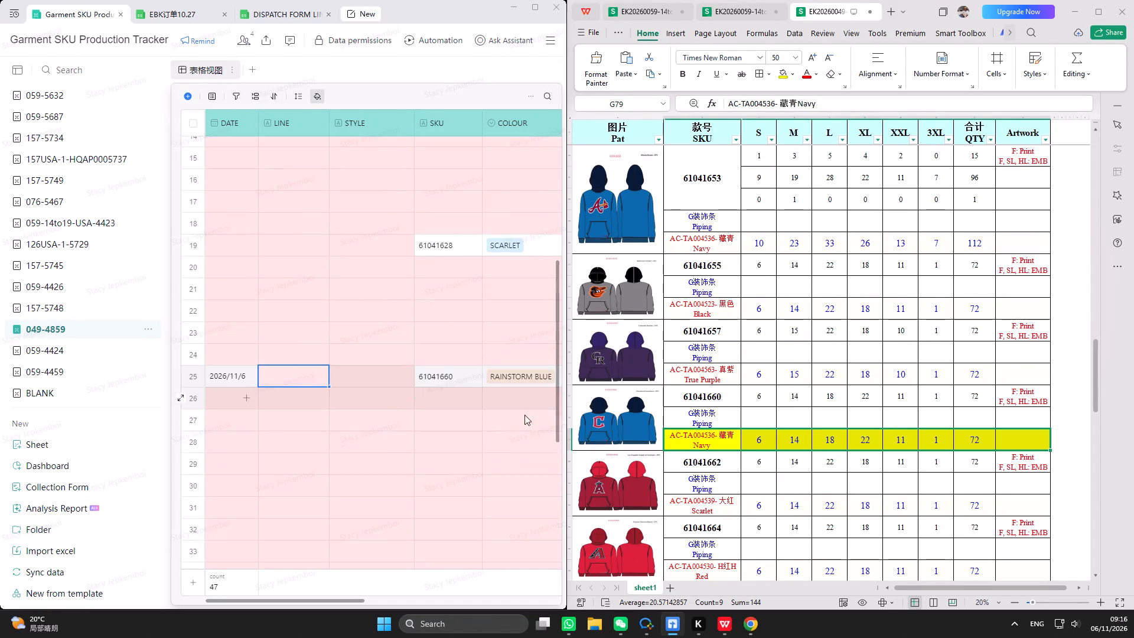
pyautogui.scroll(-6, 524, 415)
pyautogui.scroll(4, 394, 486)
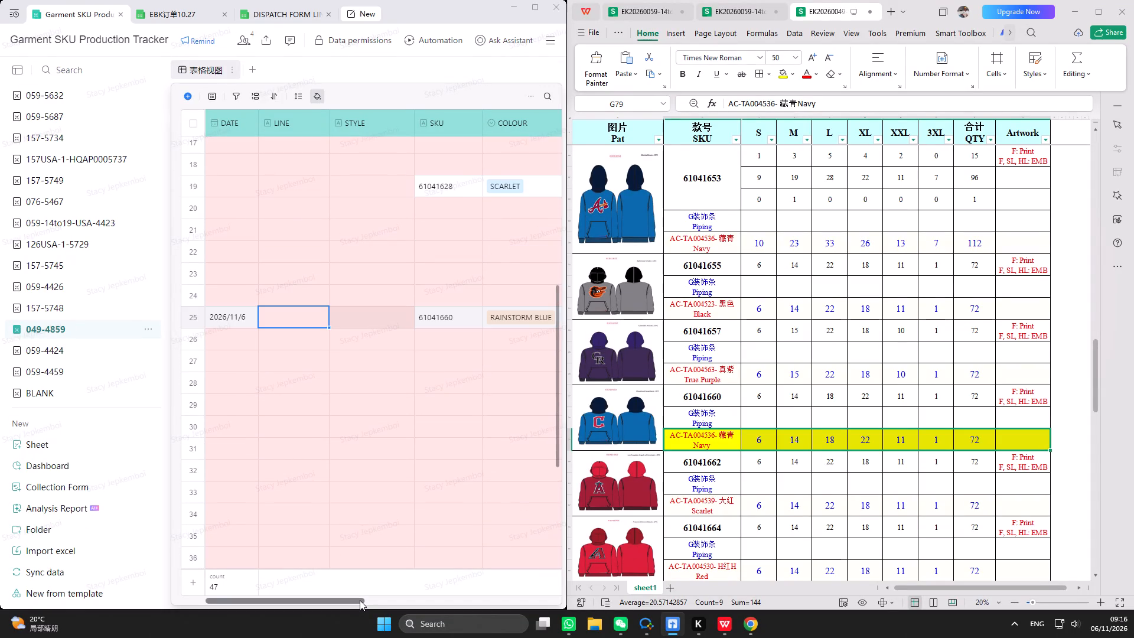
# Copy SKU 61041615 from the order spreadsheet into the SKU cell of tracker row 31.
pyautogui.moveTo(360, 600); pyautogui.dragTo(414, 598)
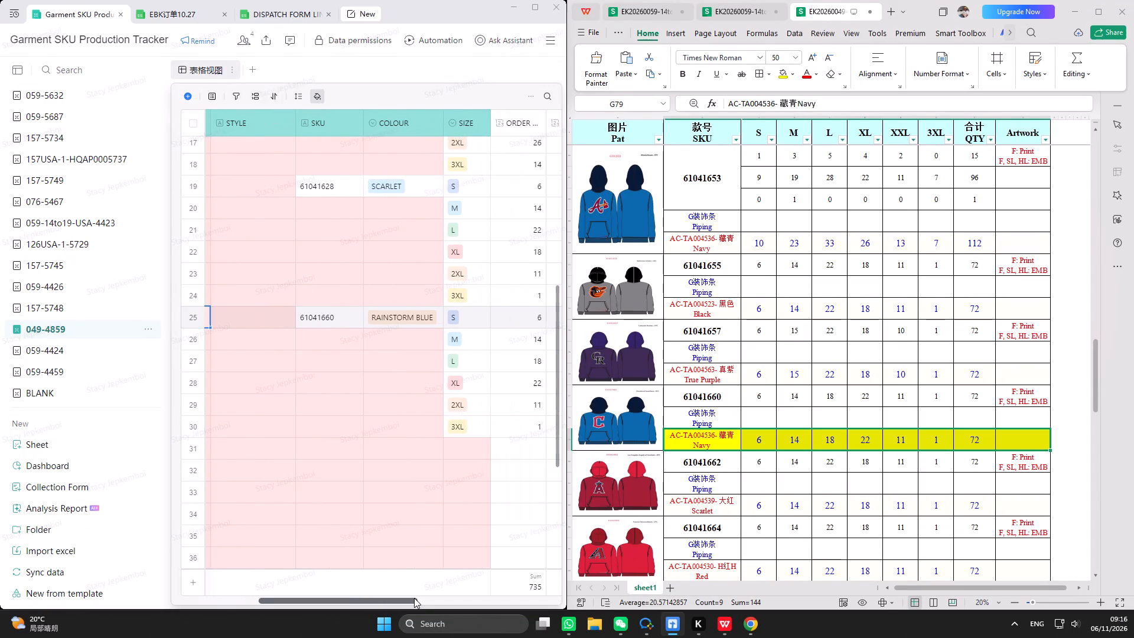
pyautogui.moveTo(414, 598); pyautogui.dragTo(419, 597)
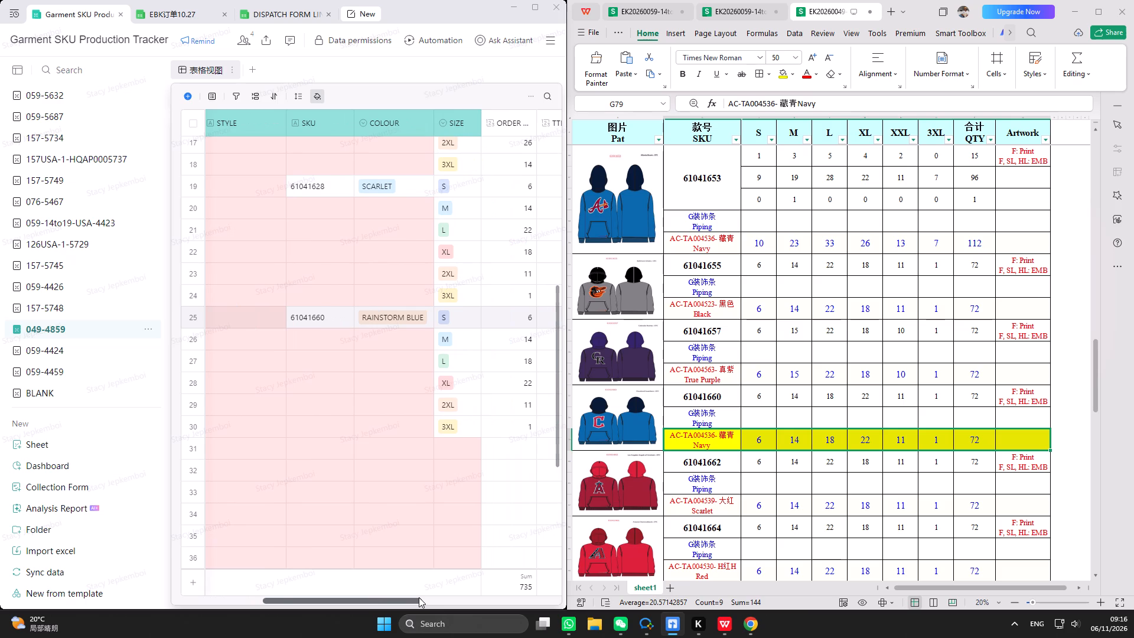
pyautogui.moveTo(419, 597); pyautogui.dragTo(444, 595)
pyautogui.click(280, 440)
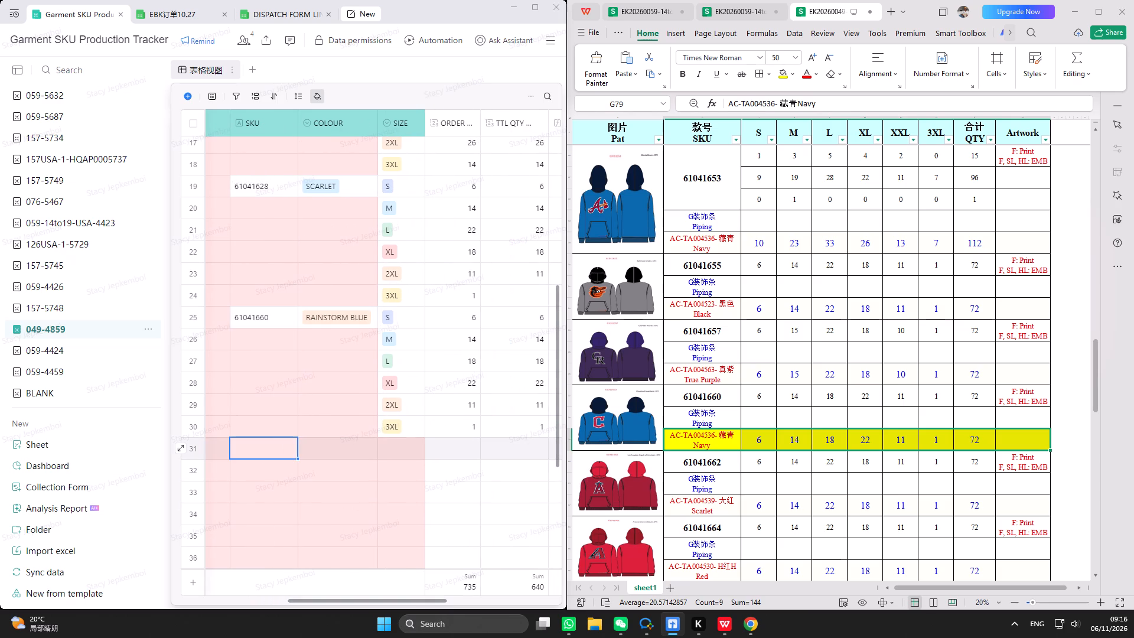
pyautogui.scroll(-14, 792, 416)
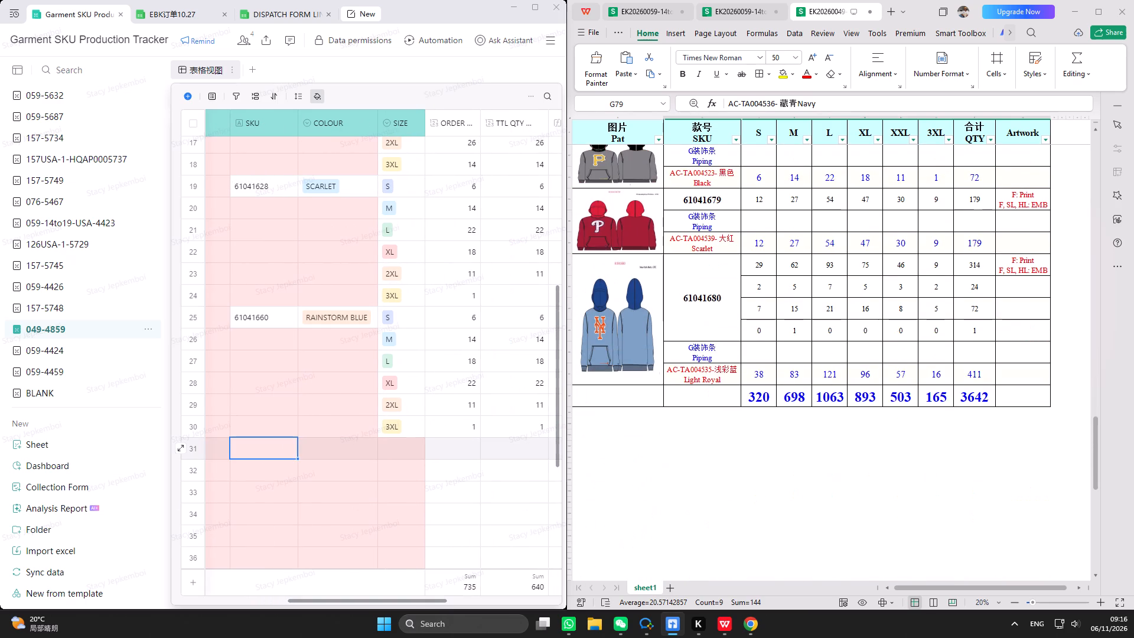
pyautogui.scroll(6, 786, 444)
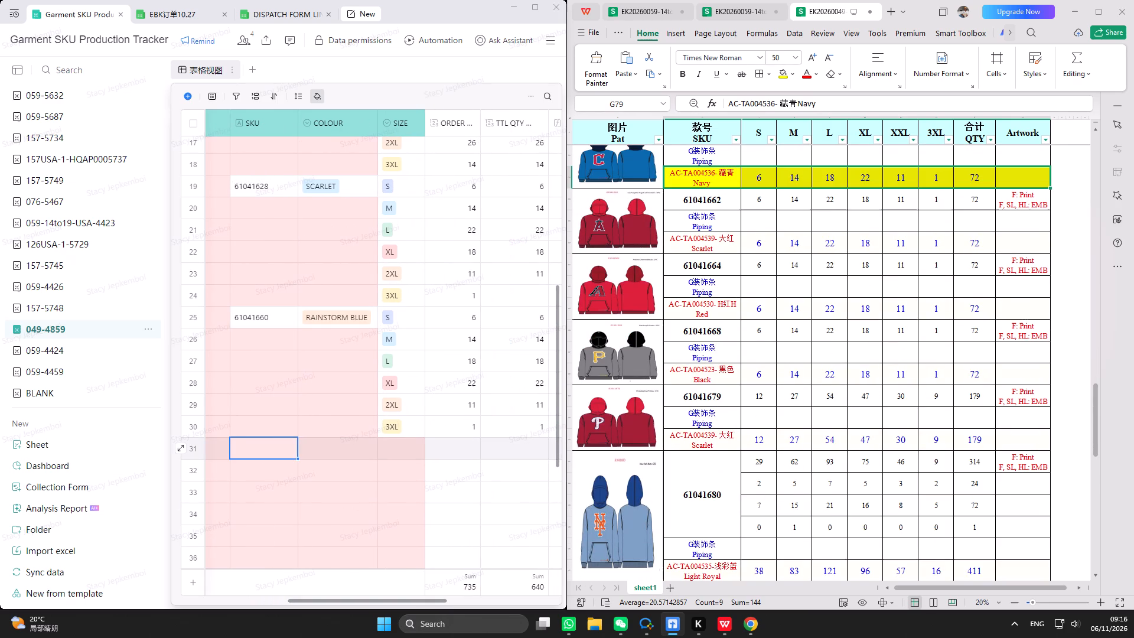
pyautogui.scroll(8, 786, 444)
pyautogui.scroll(20, 786, 444)
pyautogui.scroll(6, 786, 444)
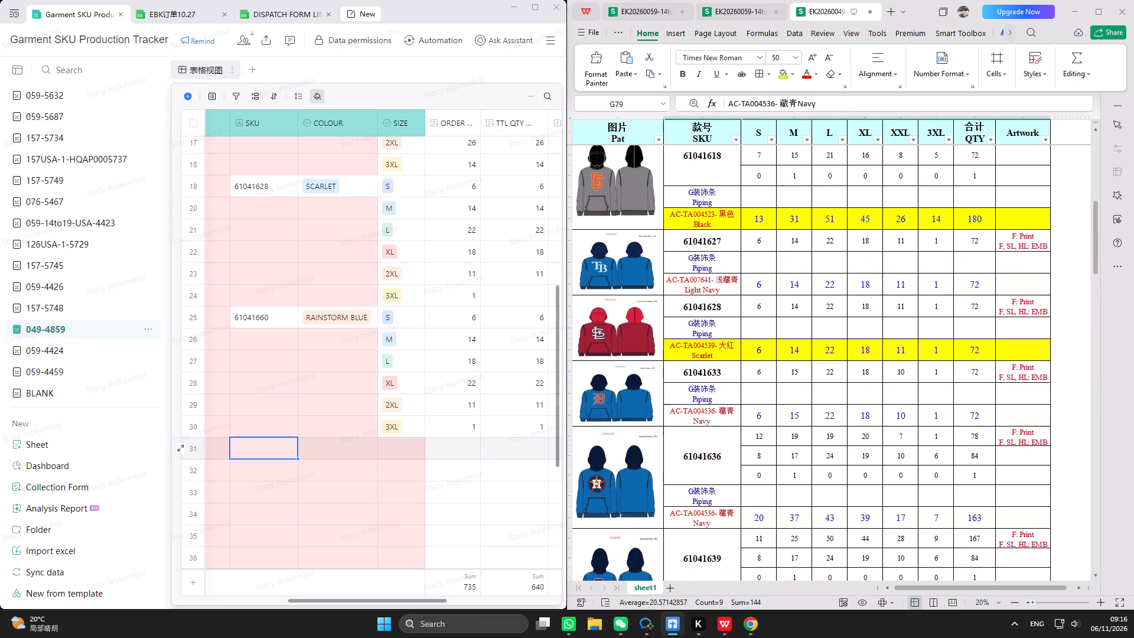
pyautogui.scroll(7, 786, 444)
pyautogui.click(724, 285)
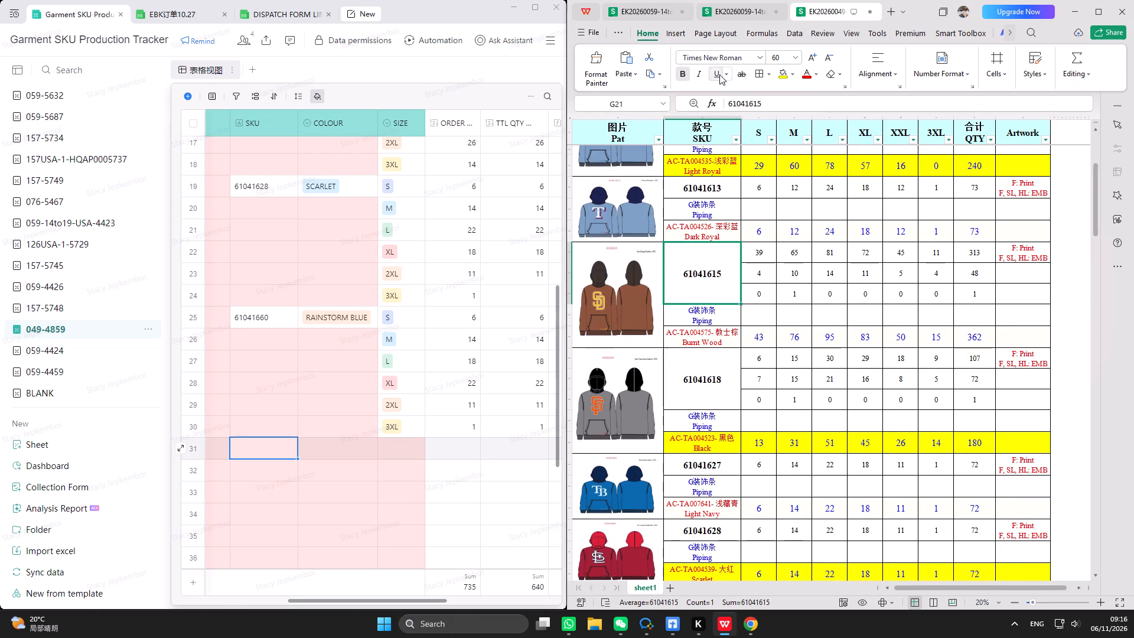
pyautogui.doubleClick(749, 100)
pyautogui.doubleClick(755, 71)
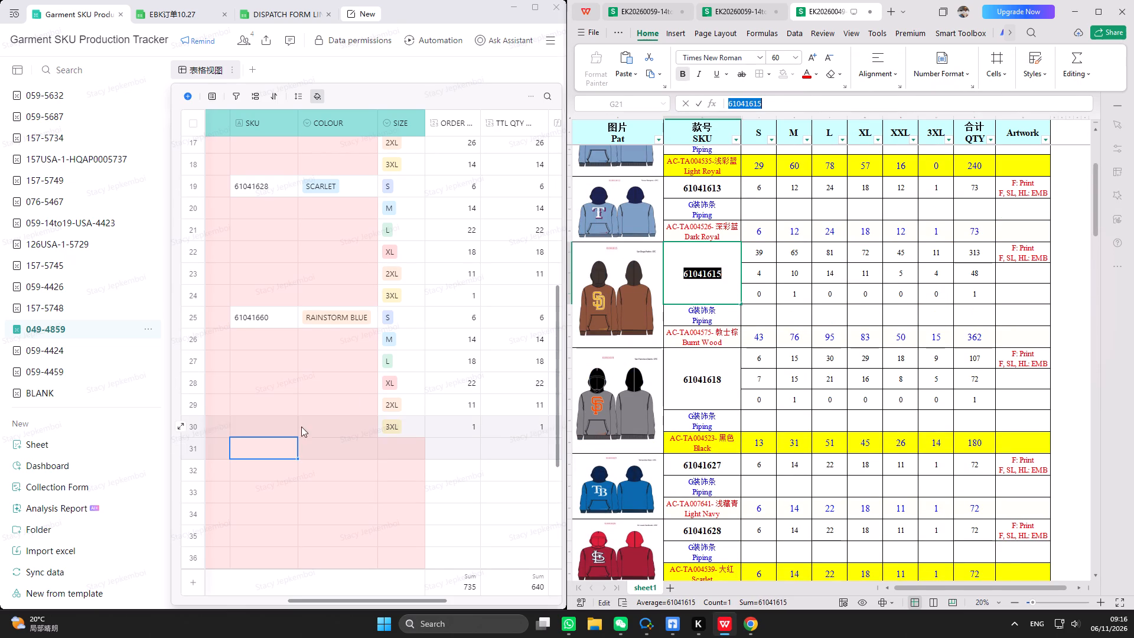
pyautogui.doubleClick(265, 448)
pyautogui.rightClick(265, 448)
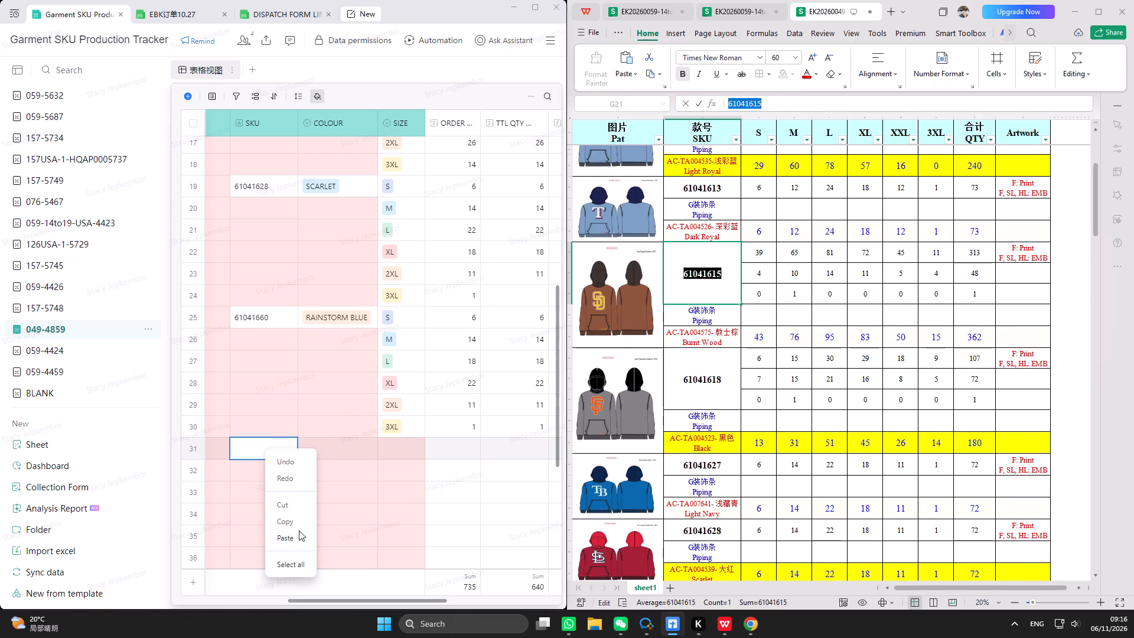
pyautogui.click(299, 535)
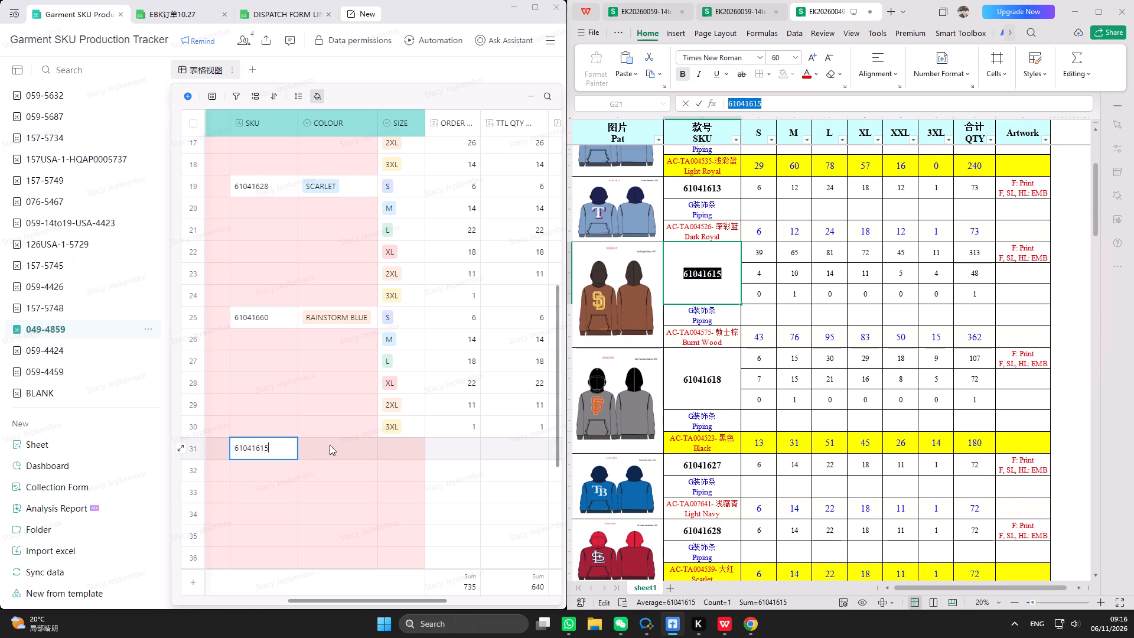
# Create the colour option BURNT WOOD and assign it to tracker row 31, SKU 61041615.
pyautogui.click(330, 445)
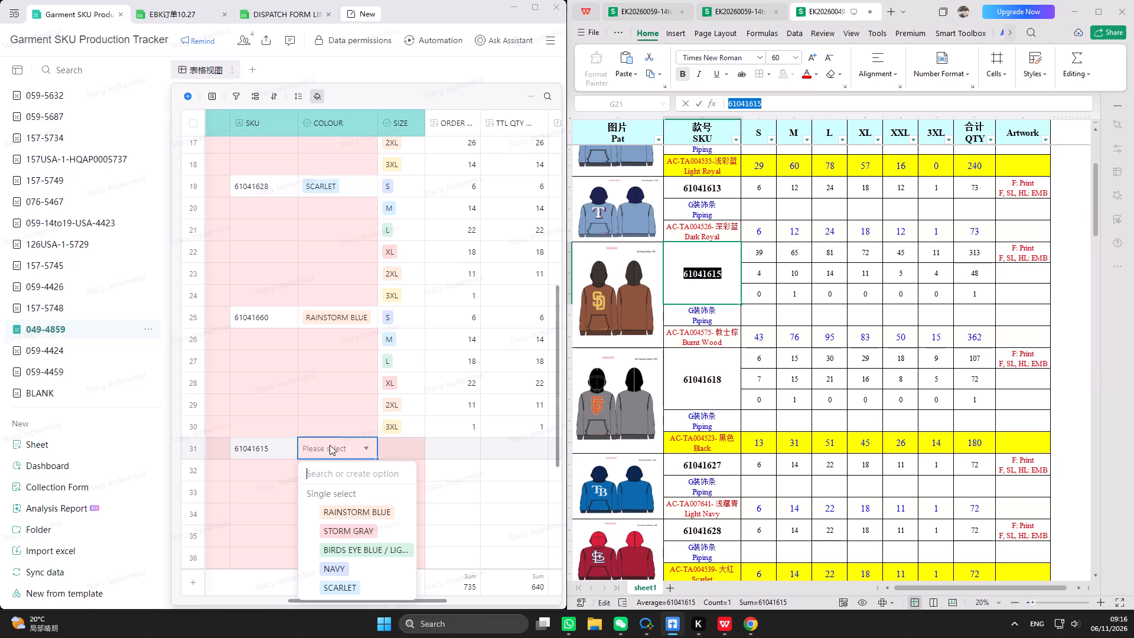
pyautogui.press('b')
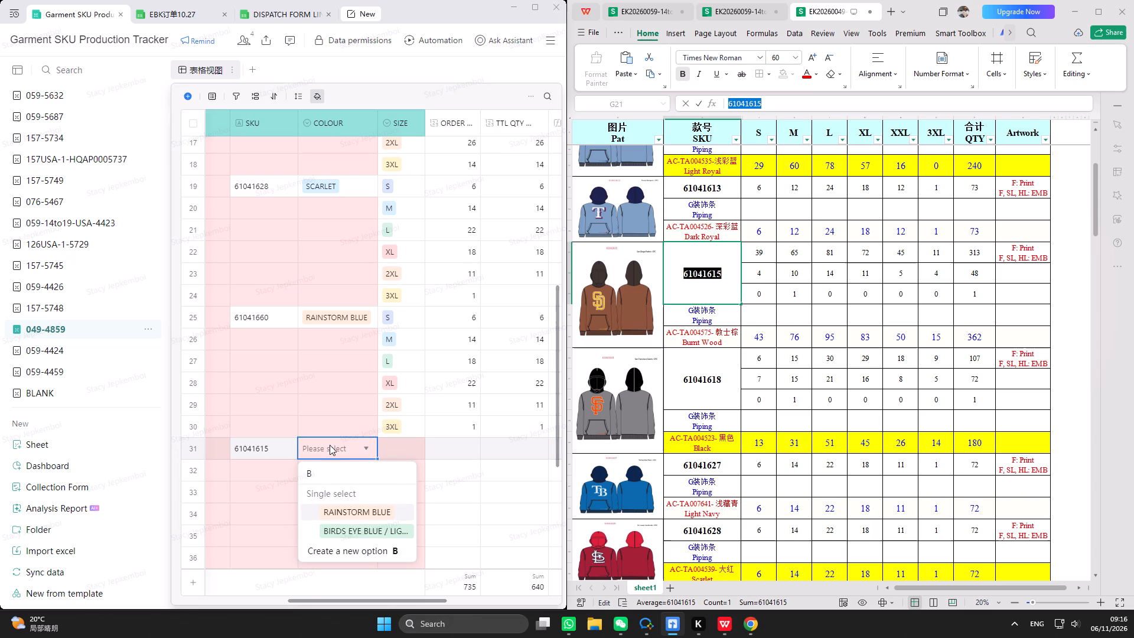
pyautogui.write('URNT WOOD')
pyautogui.click(342, 506)
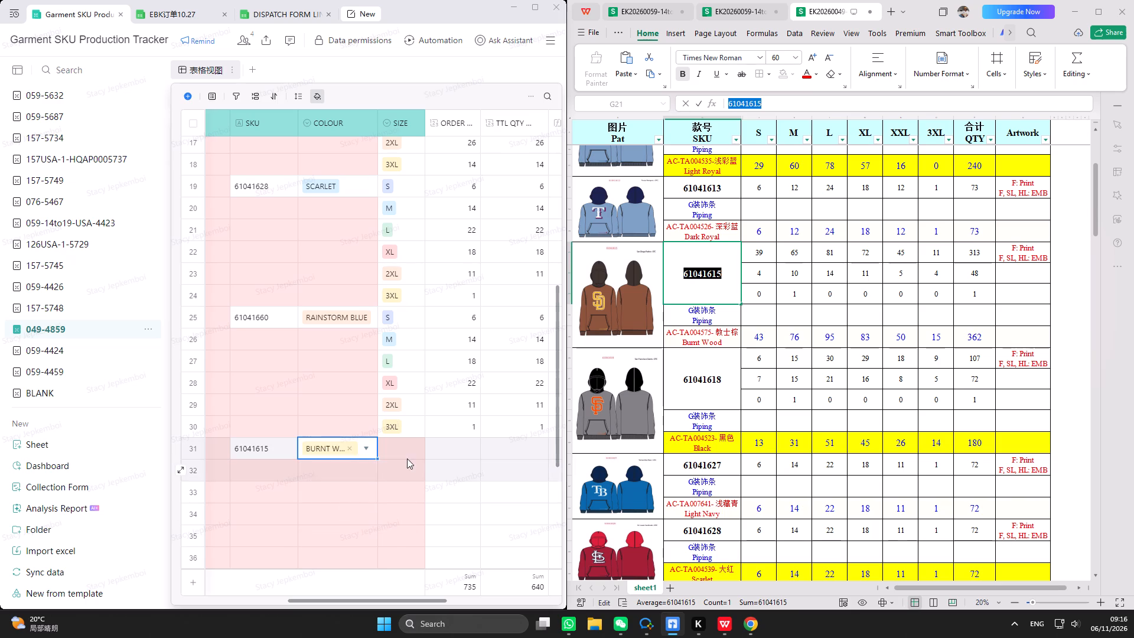
# Set the sizes S, M, L, XL, 2XL and 3XL in tracker rows 31 to 36.
pyautogui.doubleClick(407, 450)
pyautogui.click(410, 400)
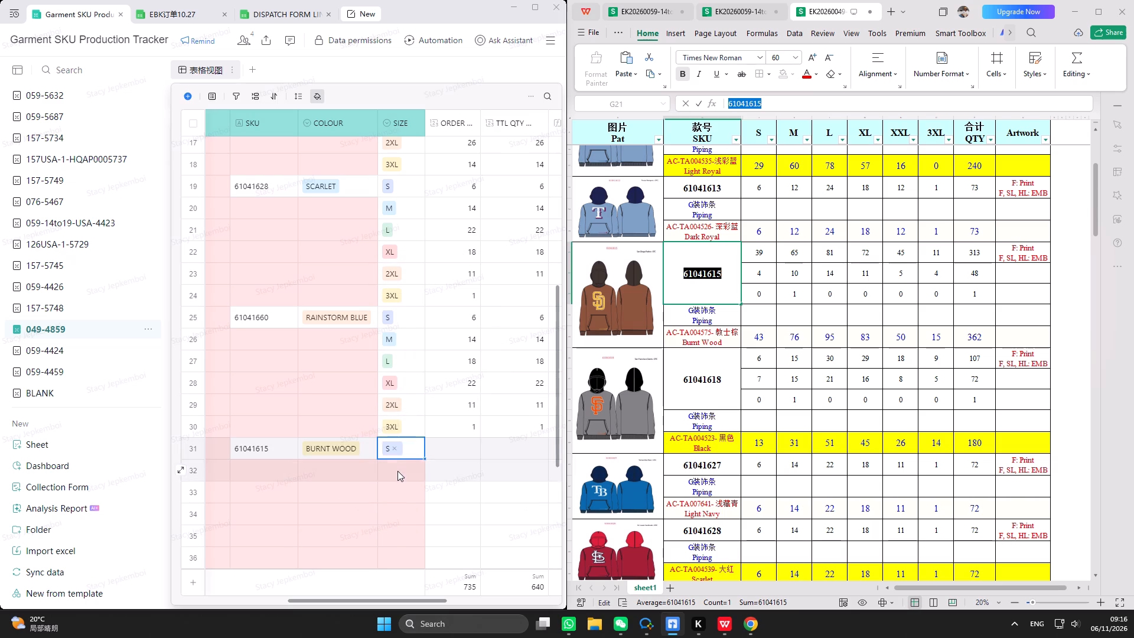
pyautogui.doubleClick(397, 471)
pyautogui.click(406, 400)
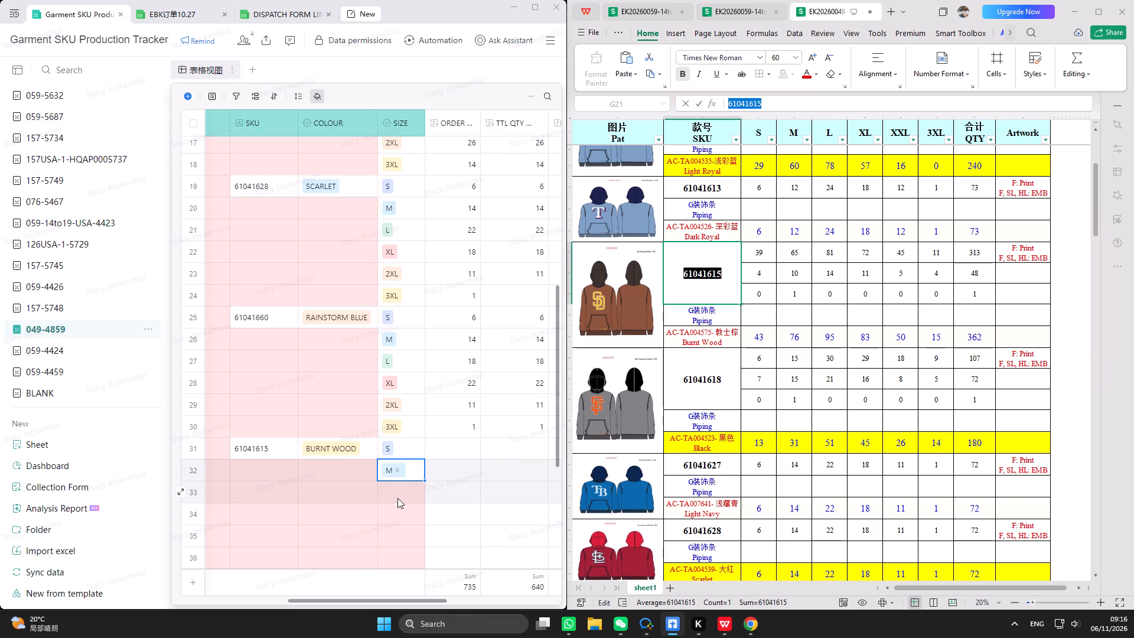
pyautogui.doubleClick(398, 496)
pyautogui.click(423, 404)
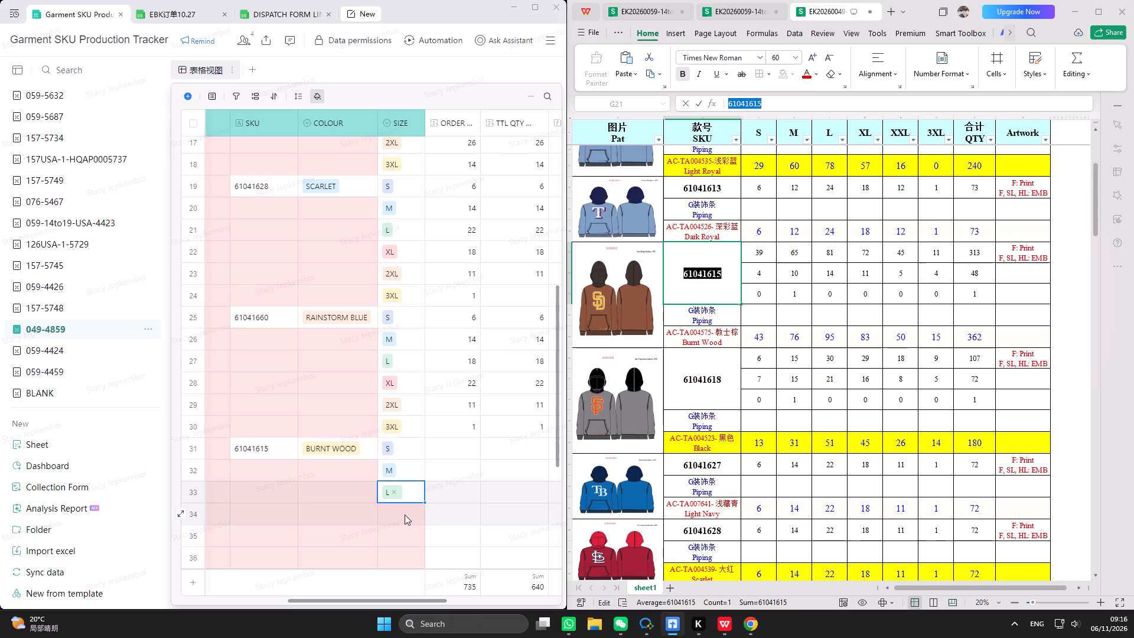
pyautogui.doubleClick(396, 518)
pyautogui.click(427, 418)
pyautogui.doubleClick(390, 535)
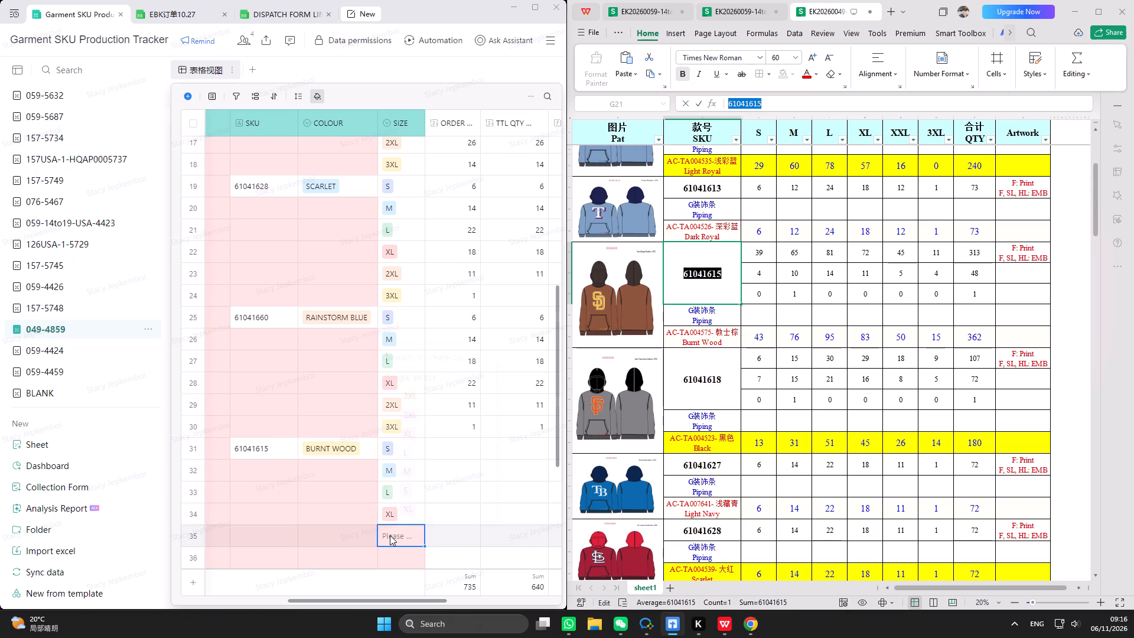
pyautogui.click(420, 419)
pyautogui.doubleClick(400, 555)
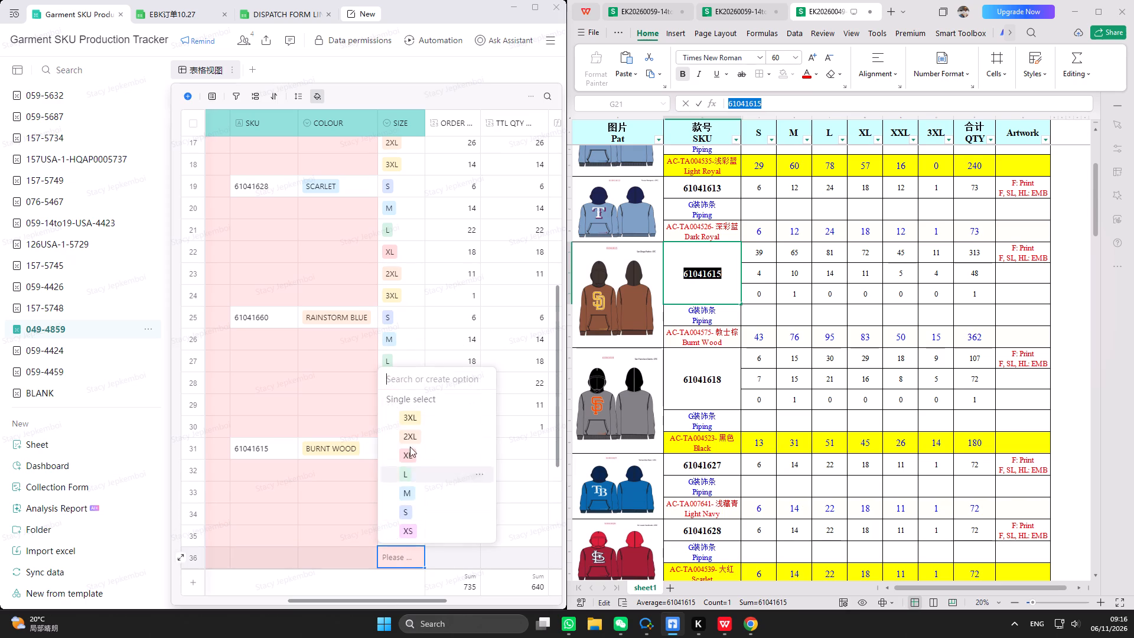
pyautogui.click(419, 422)
pyautogui.click(436, 444)
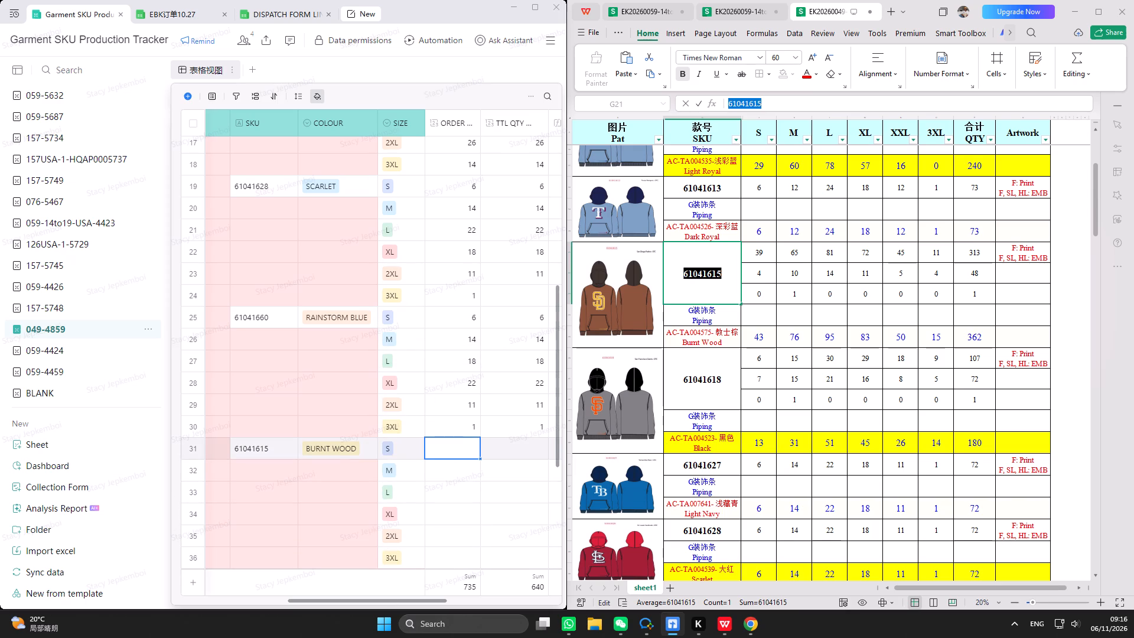
# Fill the Burnt Wood total row of SKU 61041615 with yellow in the order spreadsheet.
pyautogui.moveTo(725, 339); pyautogui.dragTo(1022, 330)
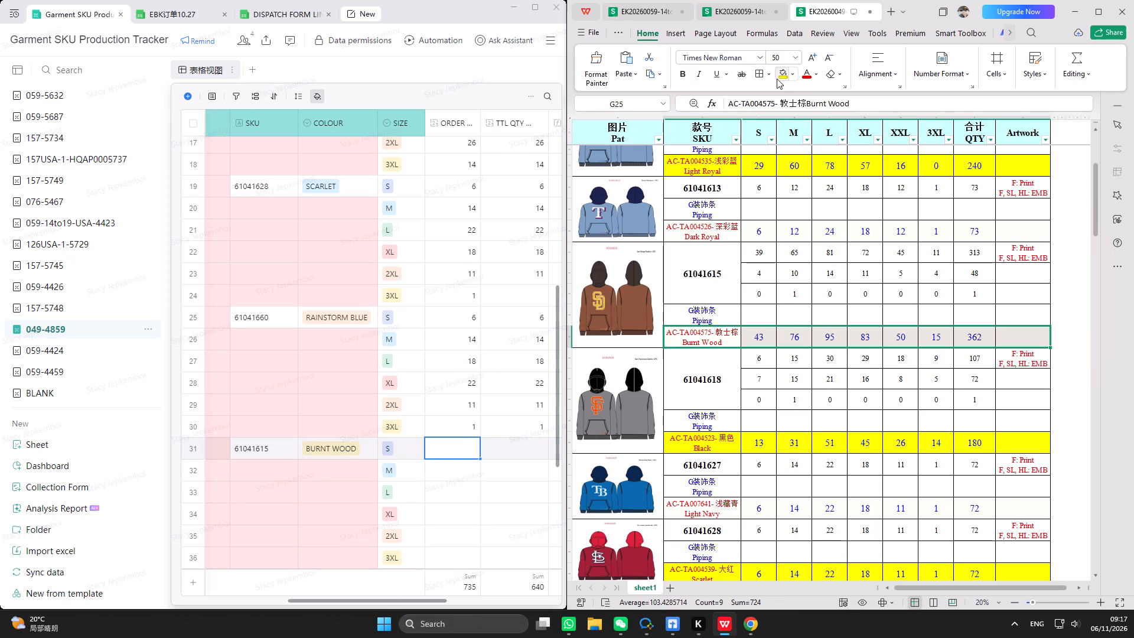
pyautogui.click(778, 77)
# Enter the order quantities 43, 76, 95, 83, 50 and 15 for sizes S to 3XL in tracker rows 31 to 36.
pyautogui.click(459, 469)
pyautogui.click(458, 449)
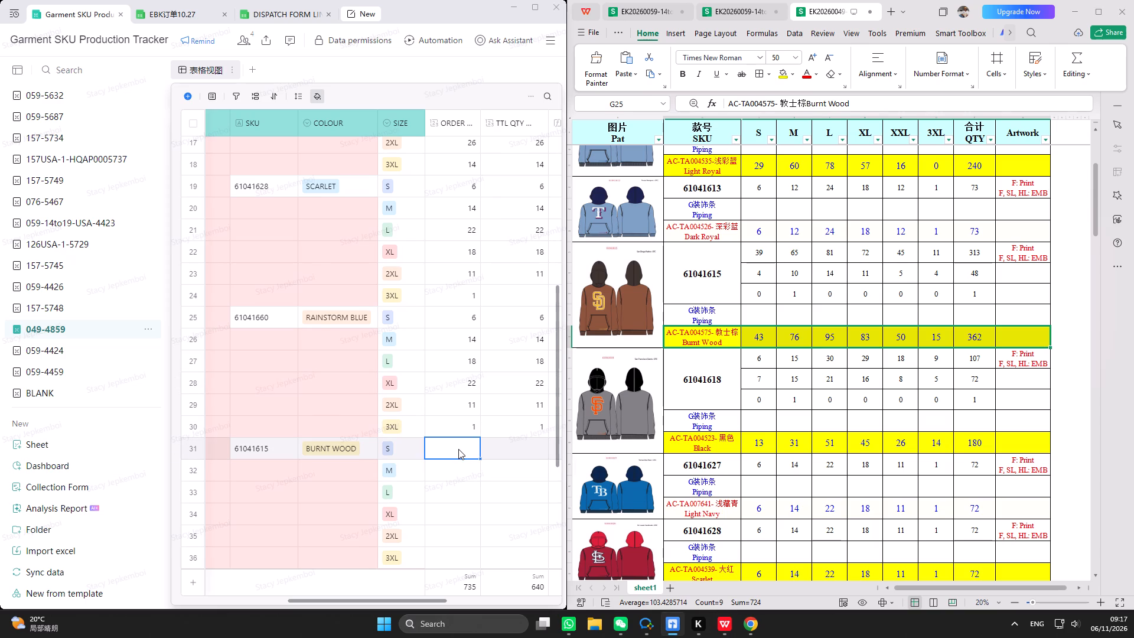
pyautogui.write('43')
pyautogui.press('Return')
pyautogui.write('76')
pyautogui.press('Return')
pyautogui.write('95')
pyautogui.press('Return')
pyautogui.write('83')
pyautogui.press('Return')
pyautogui.write('50')
pyautogui.press('Return')
pyautogui.write('15')
pyautogui.press('Return')
# Enter the TTL QTY values 0, 30, 95, 0, 0 and 0 for sizes S to 3XL in tracker rows 31 to 36.
pyautogui.click(536, 401)
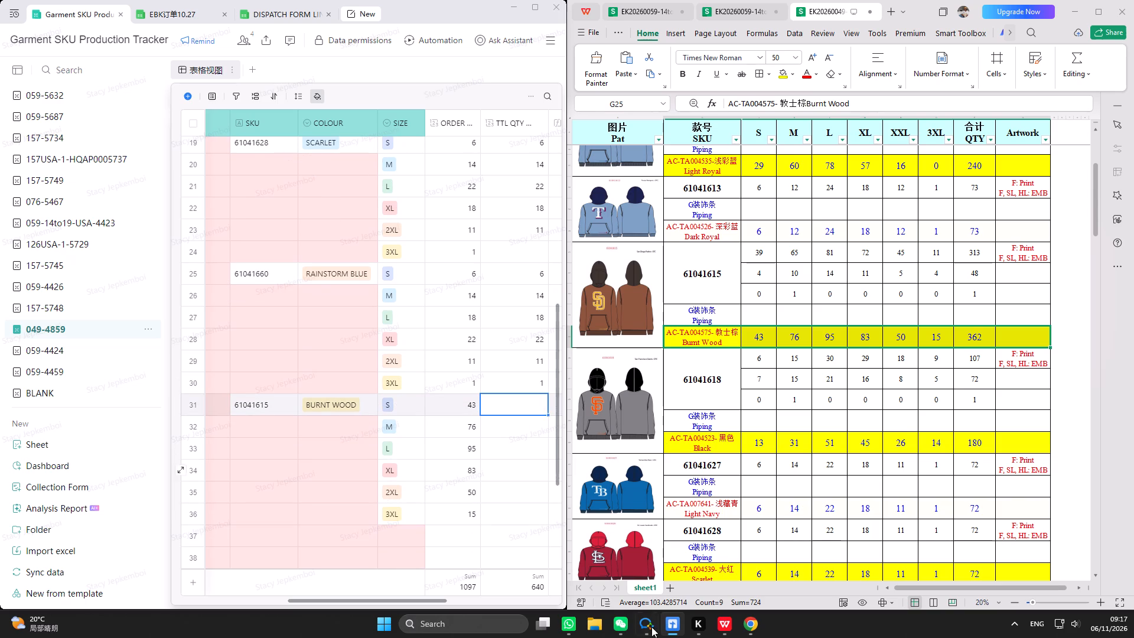
pyautogui.click(750, 628)
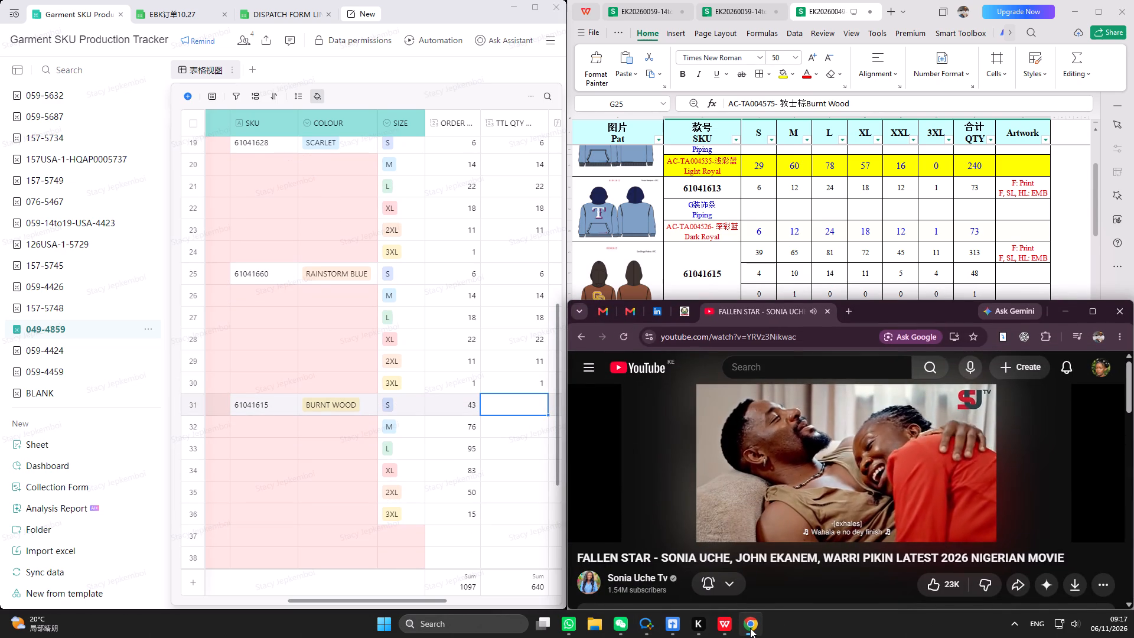
pyautogui.click(750, 627)
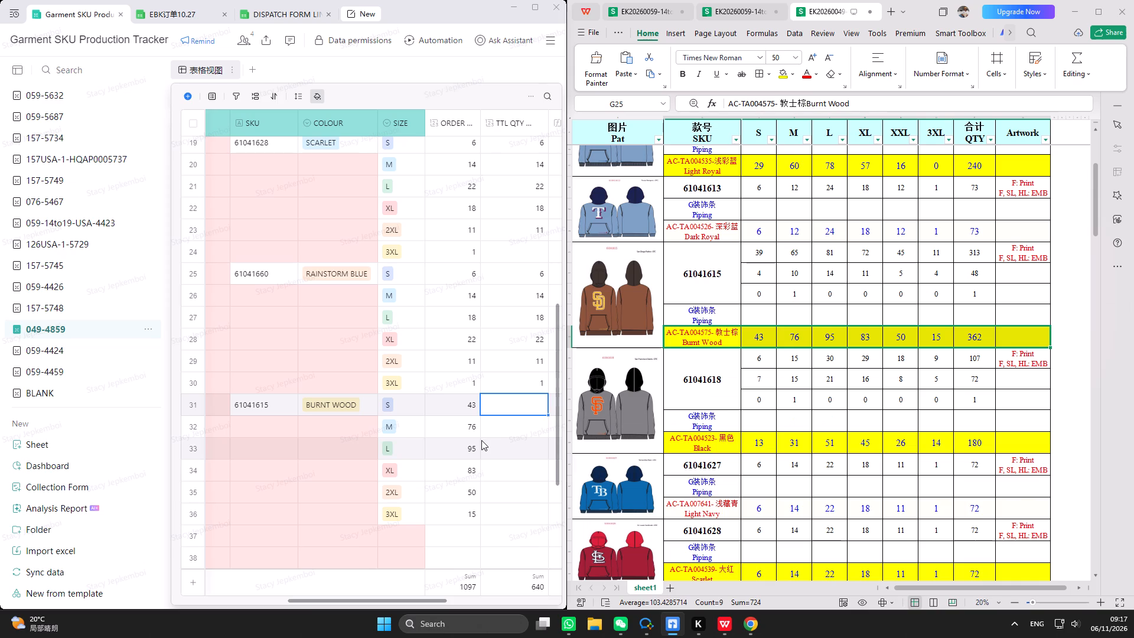
pyautogui.press('0')
pyautogui.press('Return')
pyautogui.write('30')
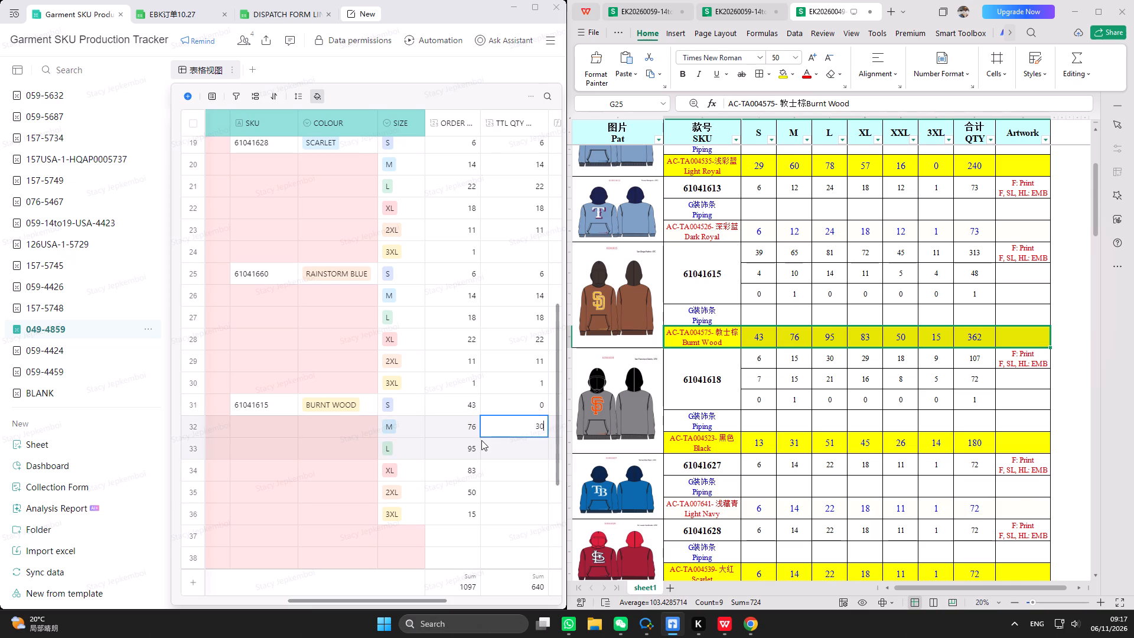
pyautogui.press('Return')
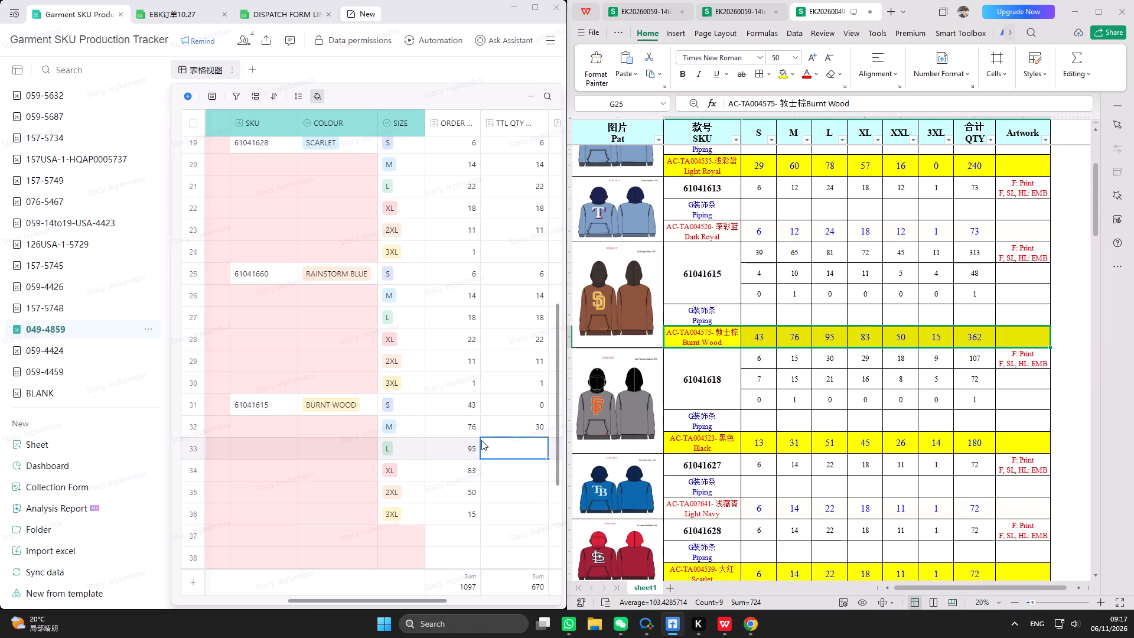
pyautogui.write('95')
pyautogui.press('Return')
pyautogui.press('0')
pyautogui.press('Return')
pyautogui.press('0')
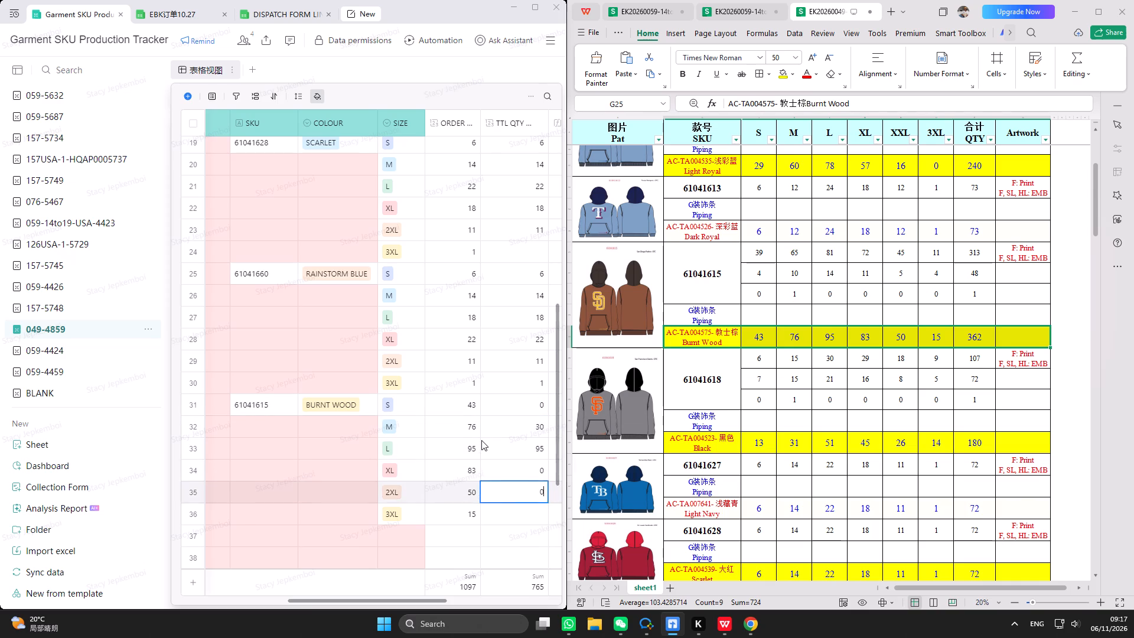
pyautogui.press('Return')
pyautogui.press('0')
pyautogui.press('Return')
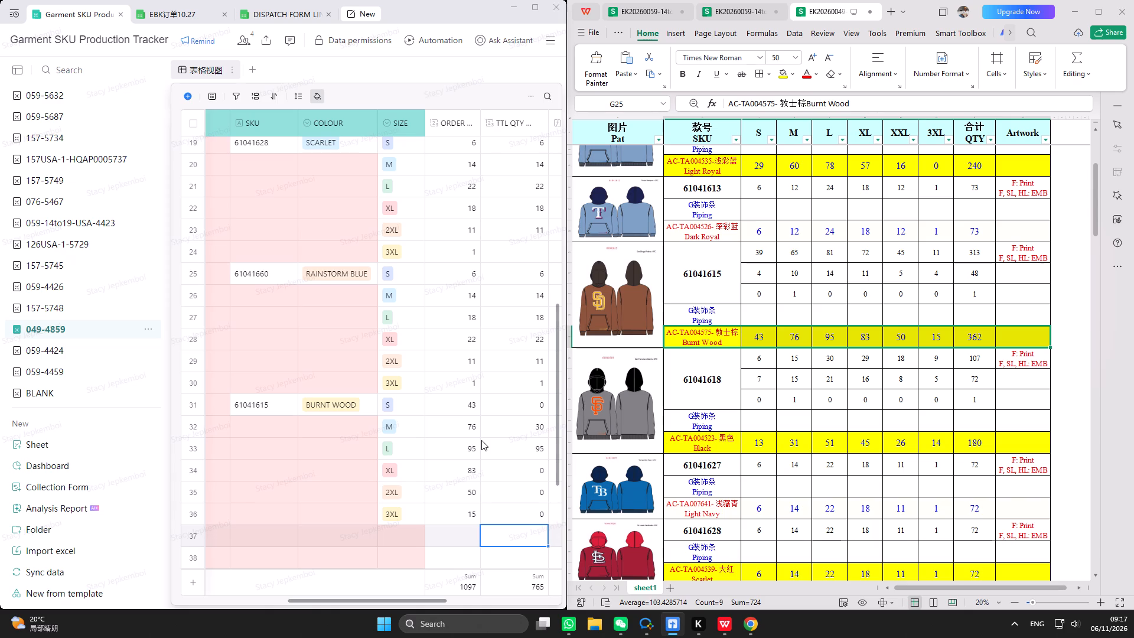
# Set the line of tracker row 31, SKU 61041615, to 7.
pyautogui.moveTo(444, 600); pyautogui.dragTo(262, 579)
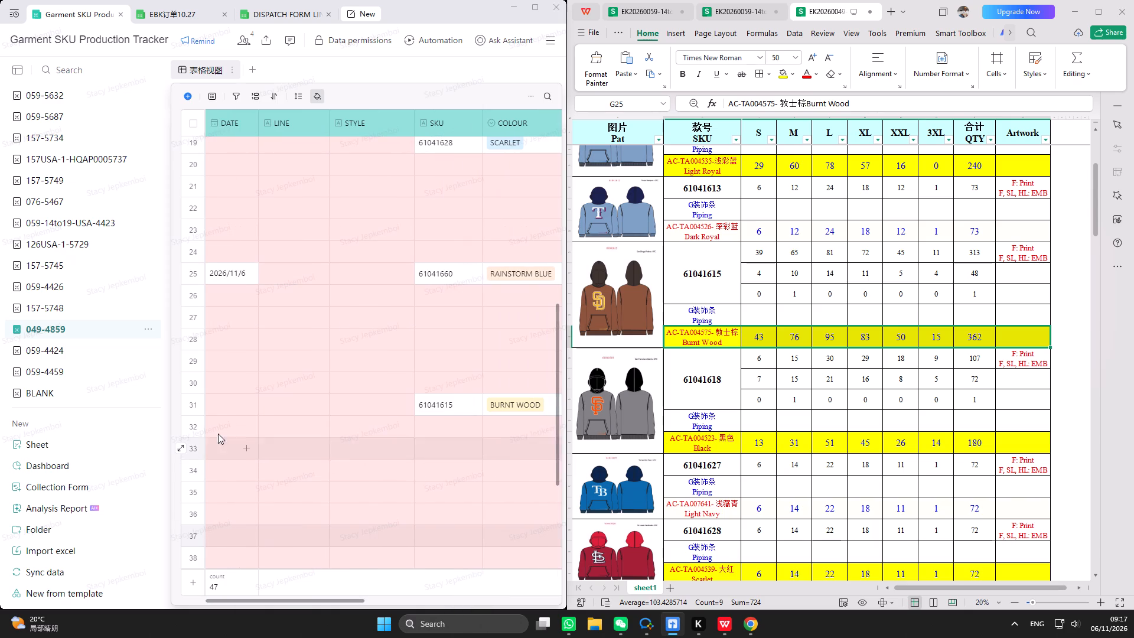
pyautogui.click(275, 402)
pyautogui.press('7')
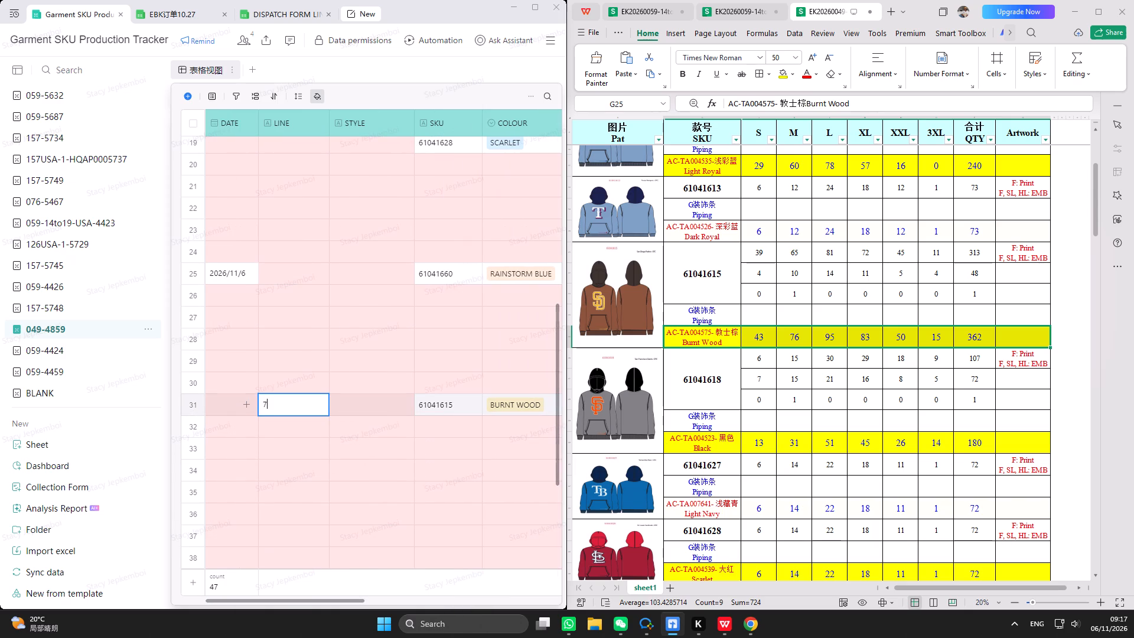
pyautogui.click(320, 513)
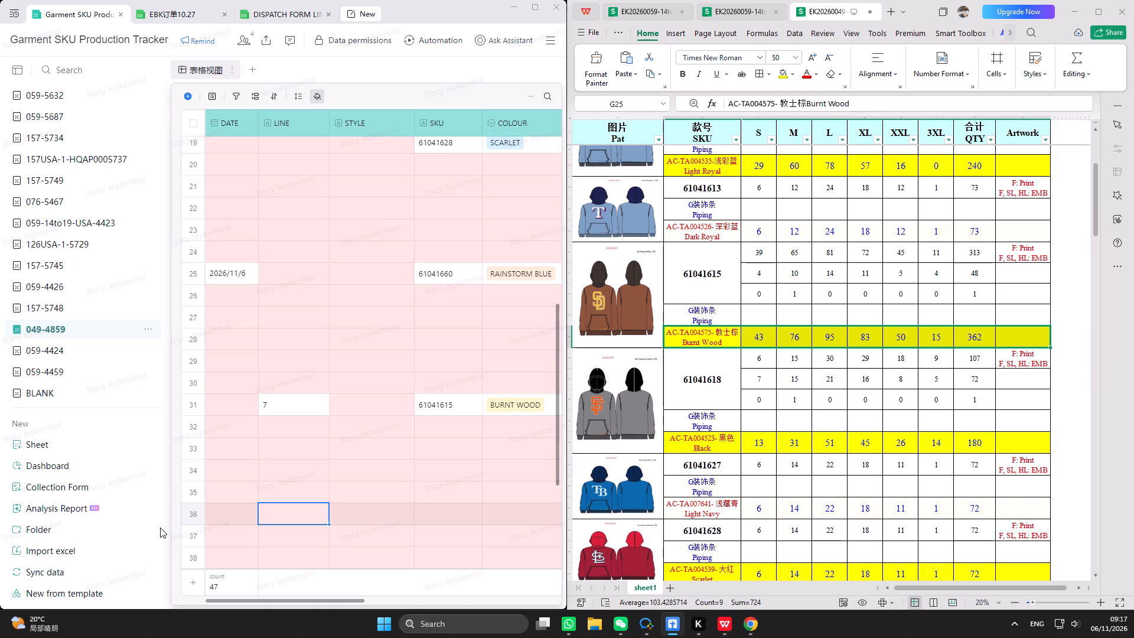
# Fill the style 049-1To-5-USA-4859 down from tracker row 6 through row 36.
pyautogui.click(539, 11)
pyautogui.scroll(11, 435, 302)
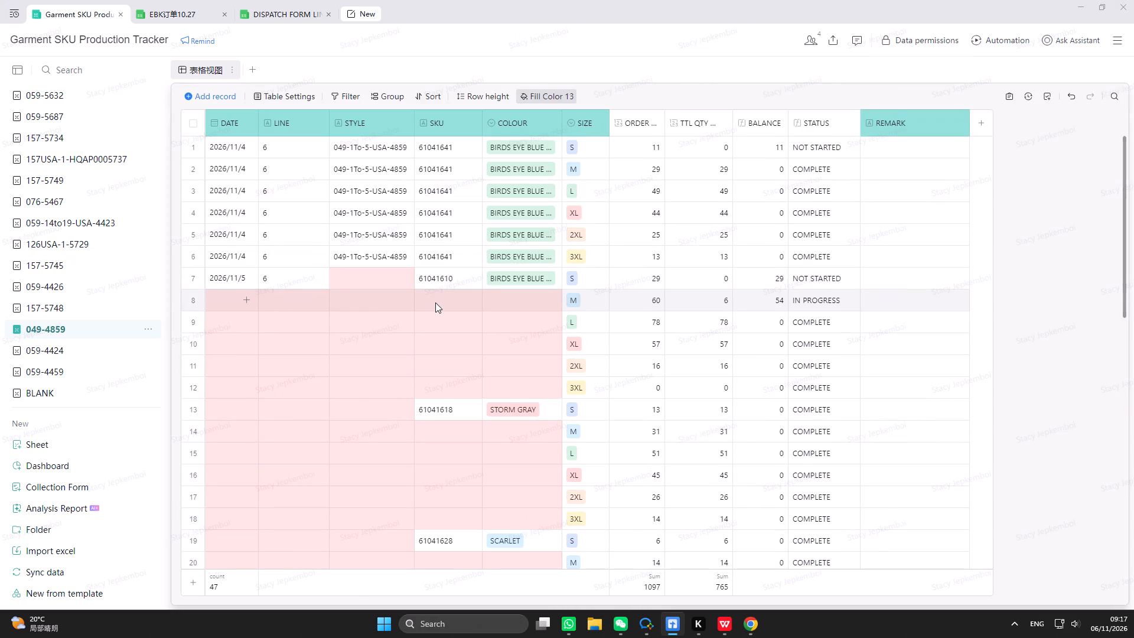
pyautogui.scroll(3, 435, 302)
pyautogui.click(389, 263)
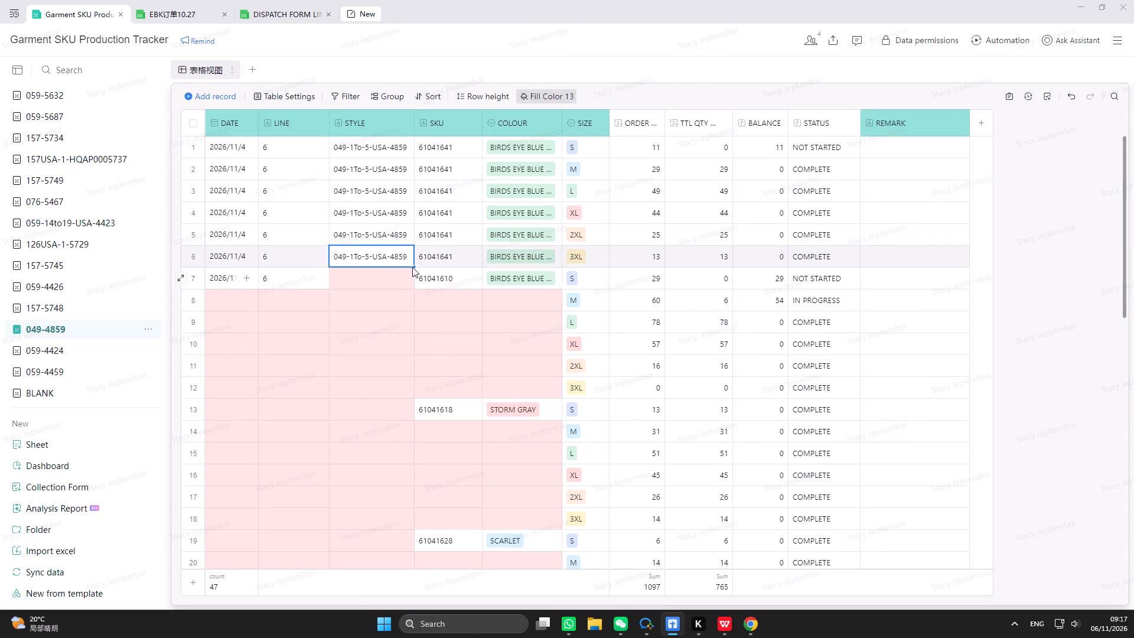
pyautogui.moveTo(414, 267); pyautogui.dragTo(396, 635)
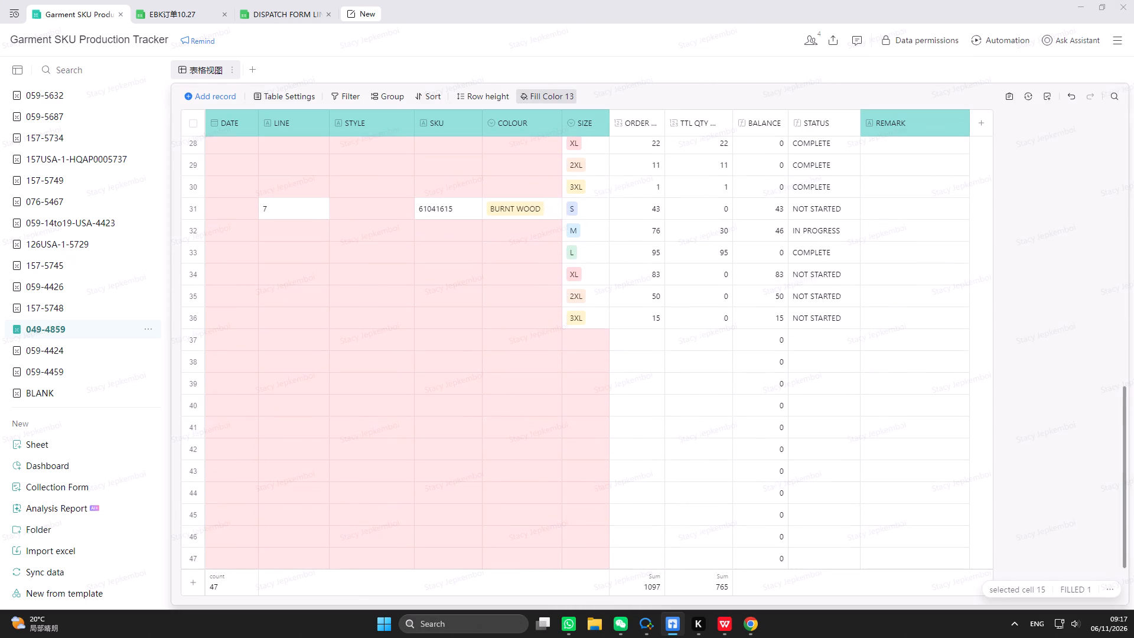
pyautogui.moveTo(396, 635); pyautogui.dragTo(384, 324)
# Fill line 6 down from tracker row 7 through row 30.
pyautogui.scroll(3, 384, 324)
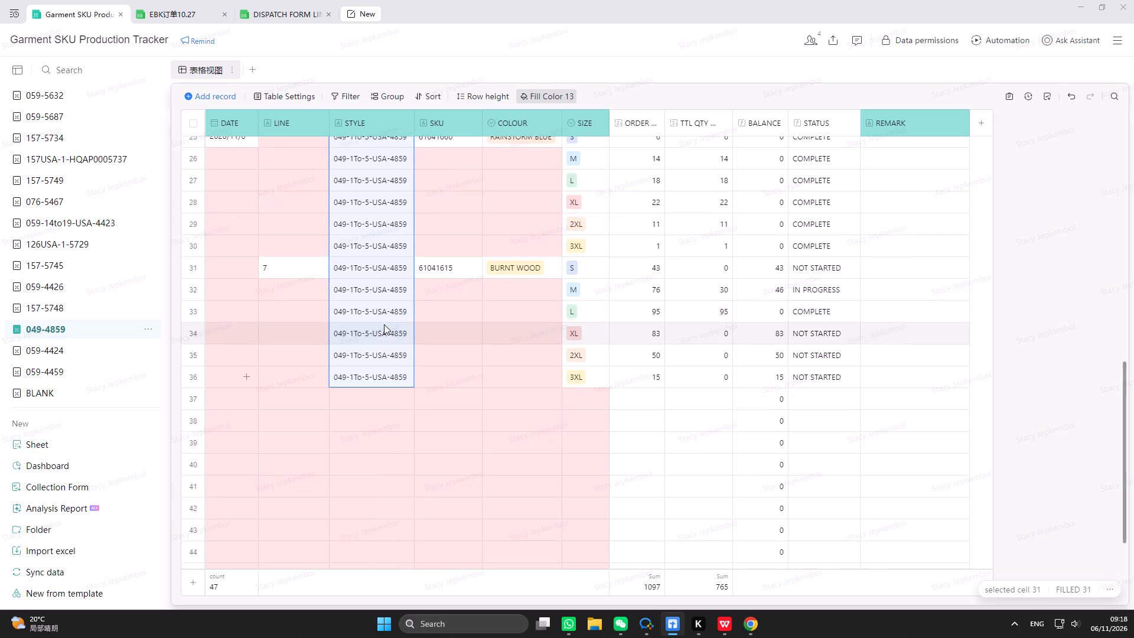
pyautogui.scroll(14, 384, 324)
pyautogui.click(291, 284)
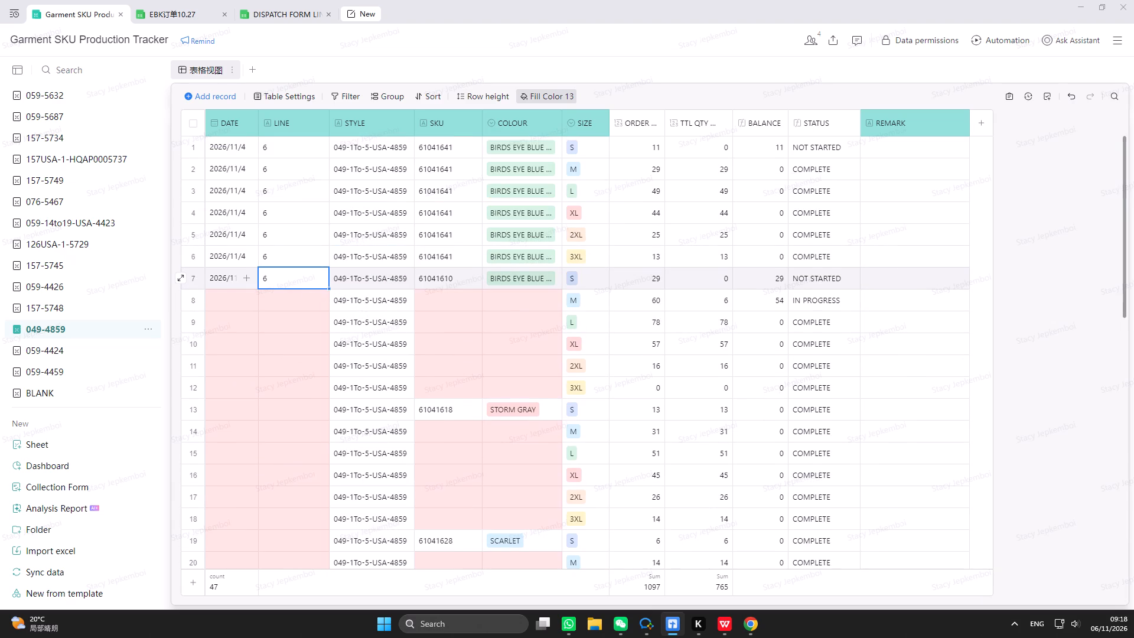
pyautogui.moveTo(330, 288); pyautogui.dragTo(330, 290)
pyautogui.moveTo(330, 290); pyautogui.dragTo(312, 626)
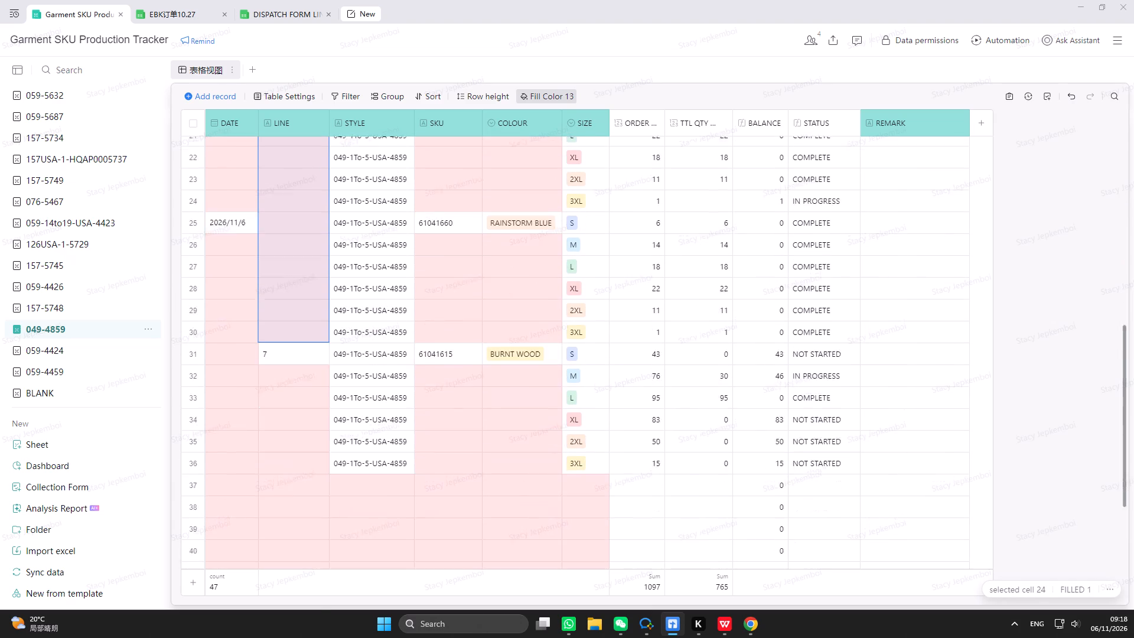
pyautogui.moveTo(312, 626); pyautogui.dragTo(309, 248)
# Fill the date 2026/11/5 down from tracker row 7 through row 24.
pyautogui.scroll(5, 309, 245)
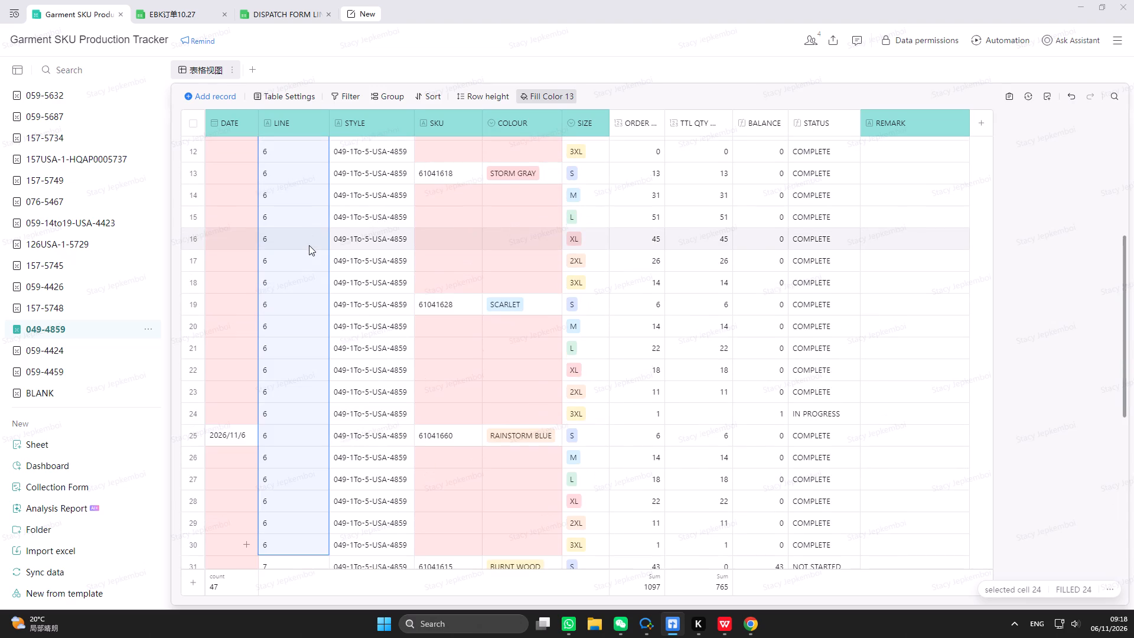
pyautogui.scroll(5, 309, 245)
pyautogui.click(233, 274)
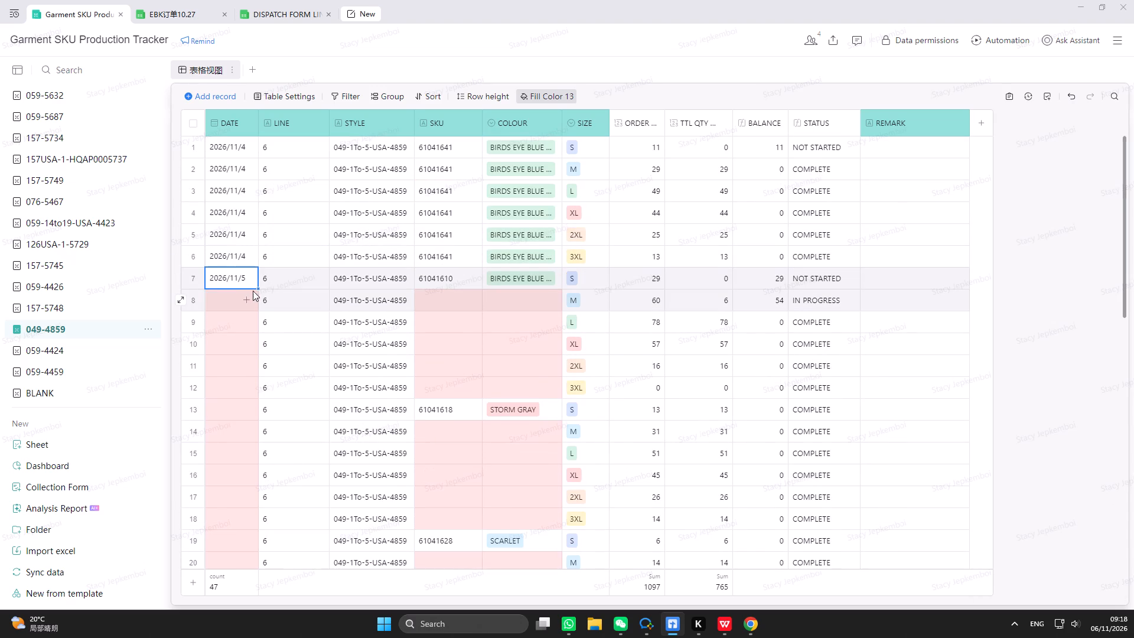
pyautogui.moveTo(258, 289); pyautogui.dragTo(252, 626)
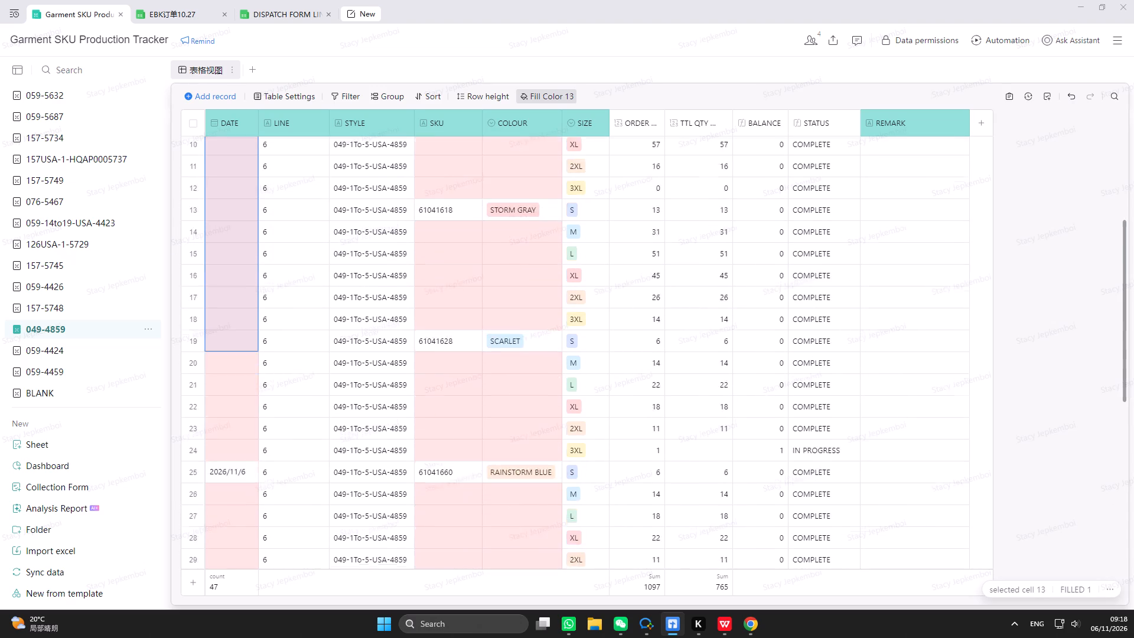
pyautogui.moveTo(252, 626); pyautogui.dragTo(247, 374)
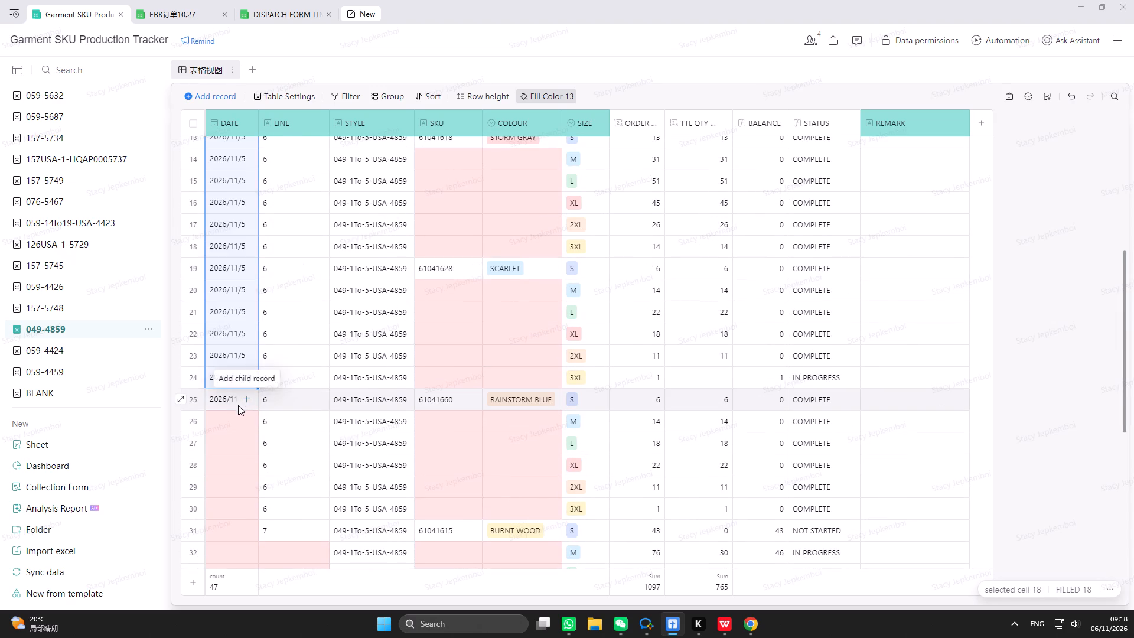
# Fill the date 2026/11/6 down from tracker row 25 through row 36.
pyautogui.click(238, 405)
pyautogui.moveTo(259, 409); pyautogui.dragTo(258, 585)
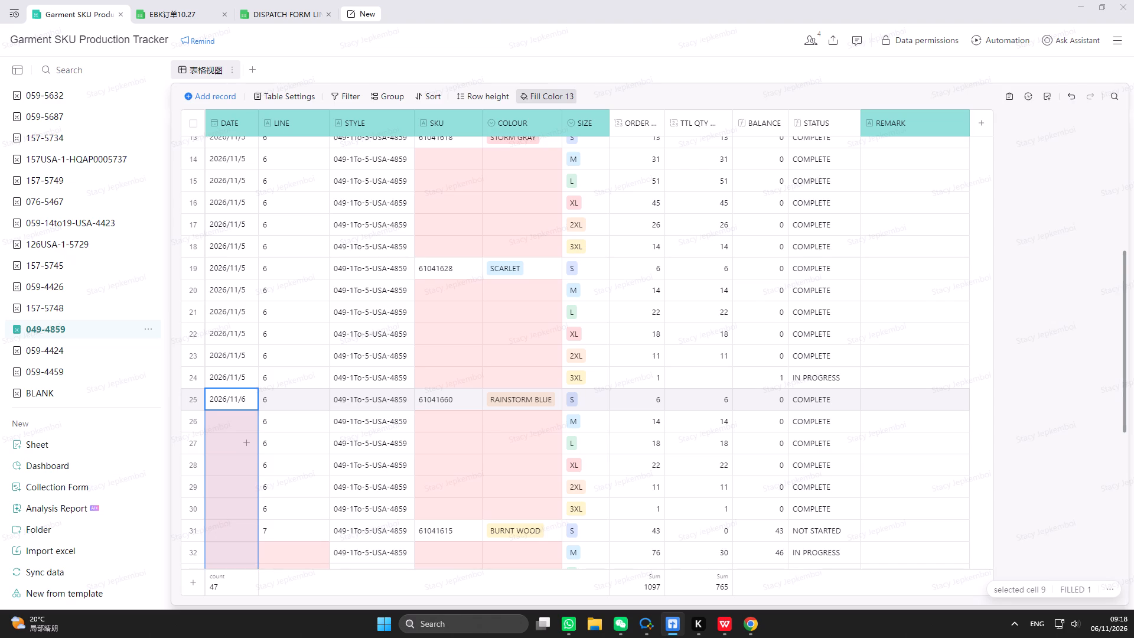
pyautogui.moveTo(258, 585); pyautogui.dragTo(260, 384)
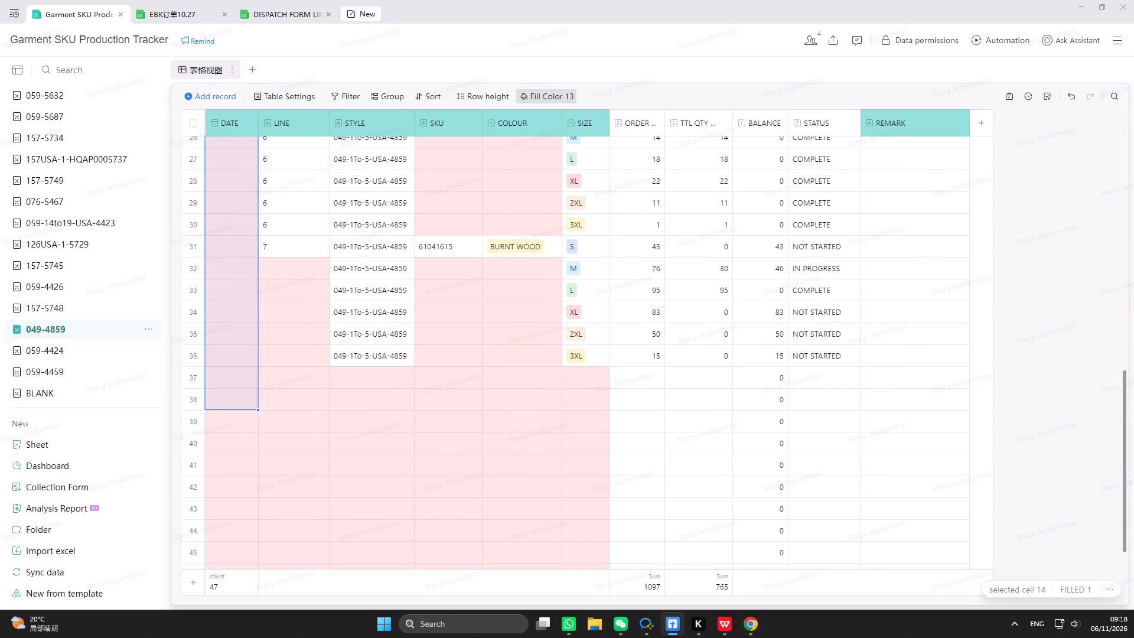
pyautogui.moveTo(260, 384); pyautogui.dragTo(255, 354)
# Fill line 7 down from tracker row 31 through row 36.
pyautogui.click(302, 244)
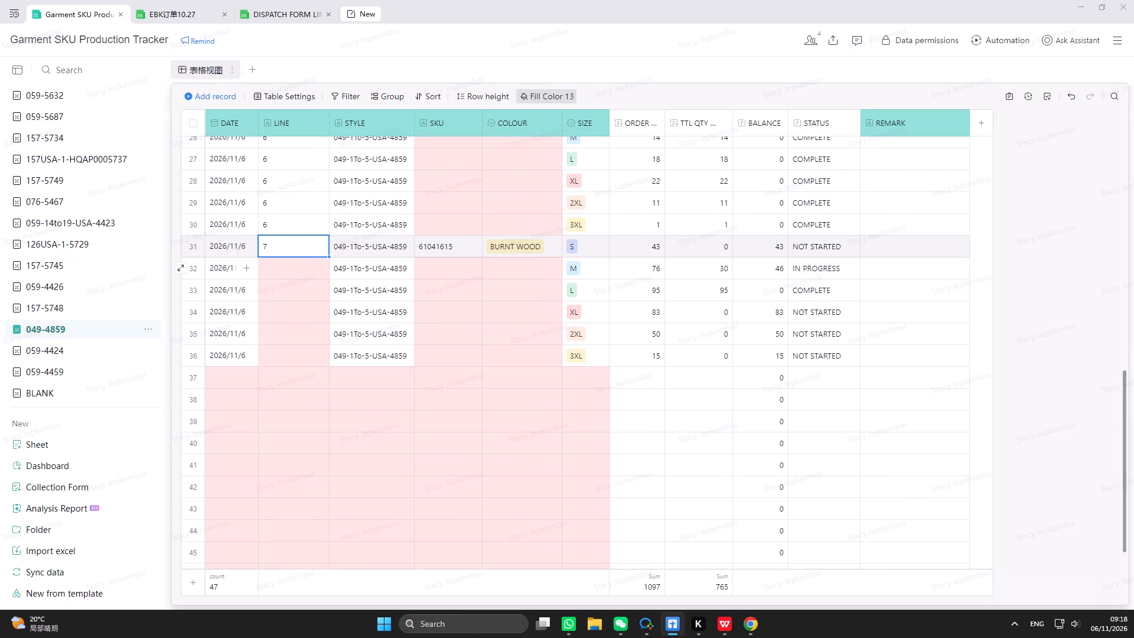
pyautogui.moveTo(330, 256); pyautogui.dragTo(318, 344)
# Fill SKU 61041610 and its BIRDS EYE BLUE colour down from tracker row 7 through row 12.
pyautogui.scroll(7, 431, 344)
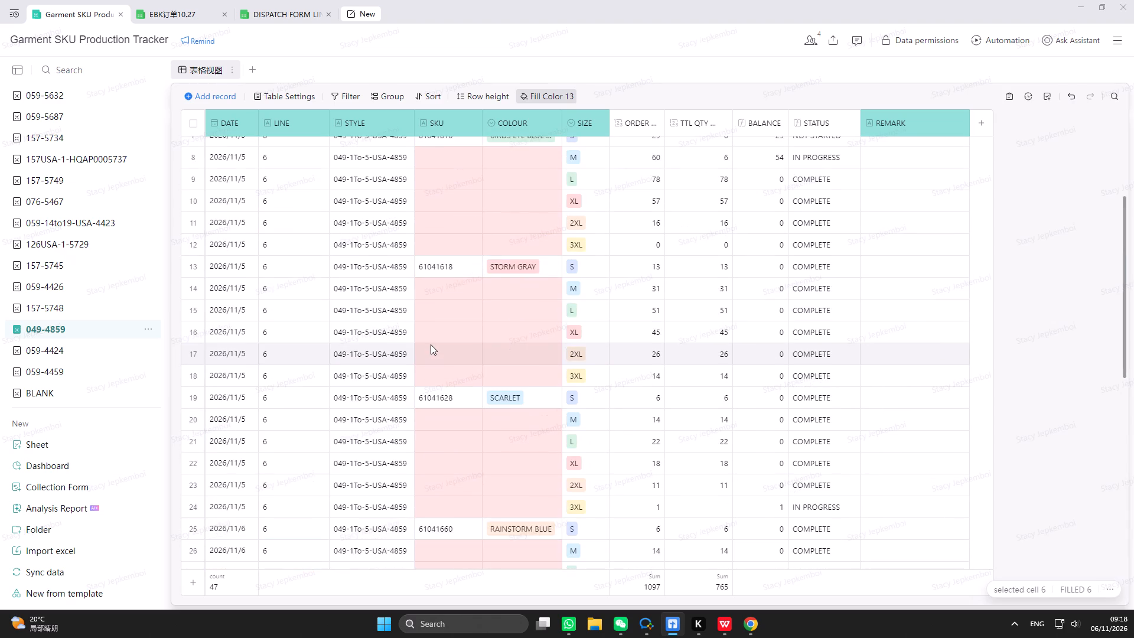
pyautogui.scroll(7, 439, 251)
pyautogui.moveTo(448, 281); pyautogui.dragTo(456, 285)
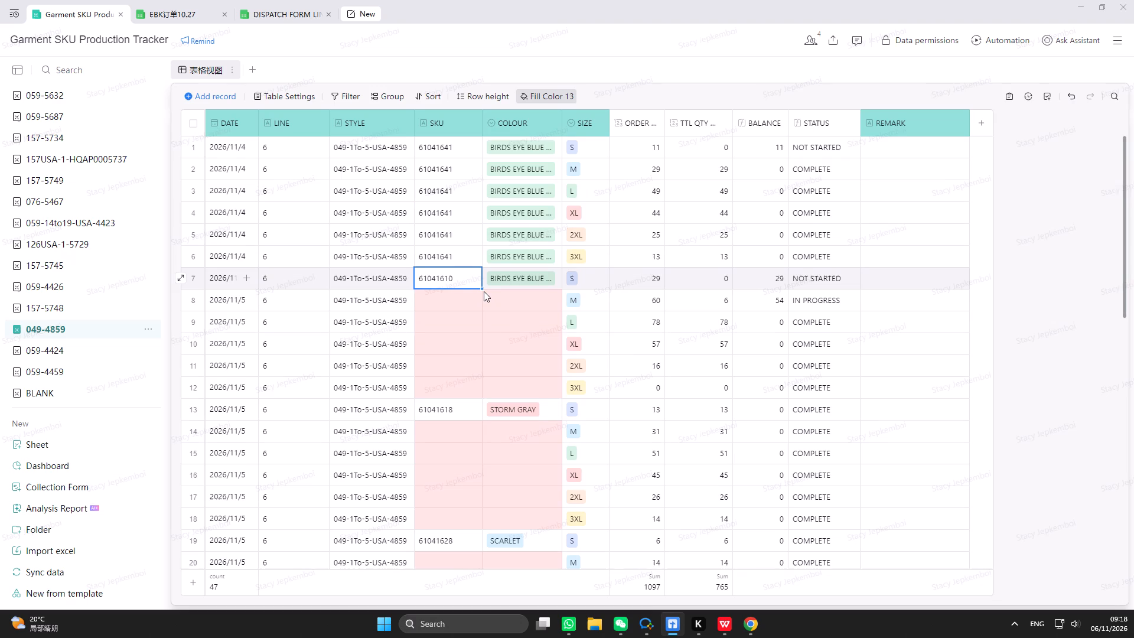
pyautogui.moveTo(483, 289); pyautogui.dragTo(474, 397)
pyautogui.click(525, 285)
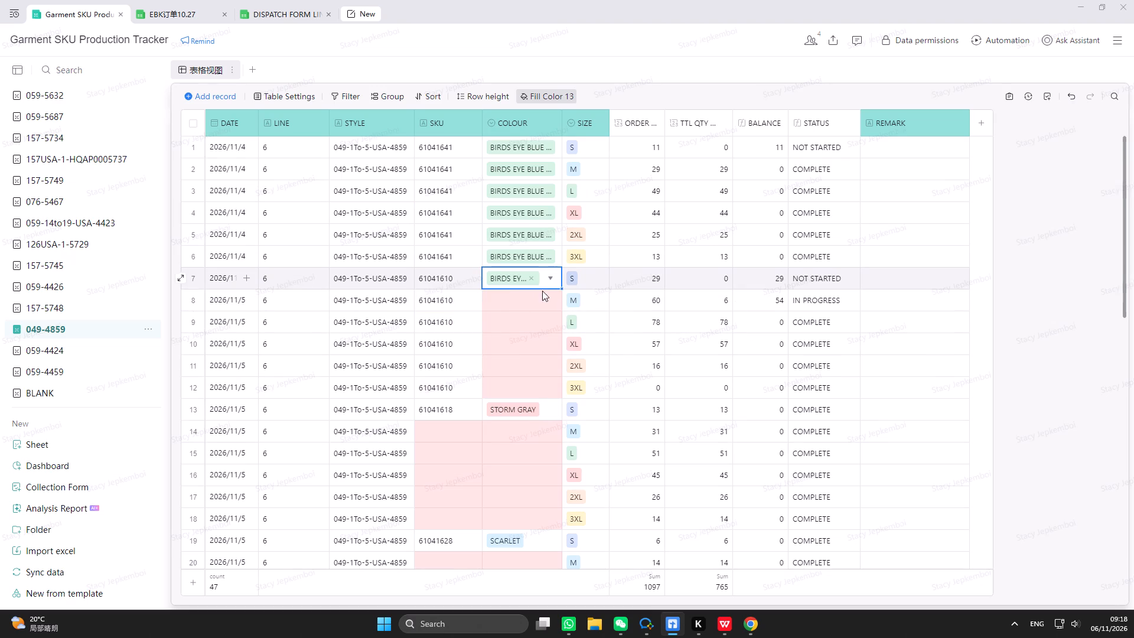
pyautogui.moveTo(562, 289); pyautogui.dragTo(554, 389)
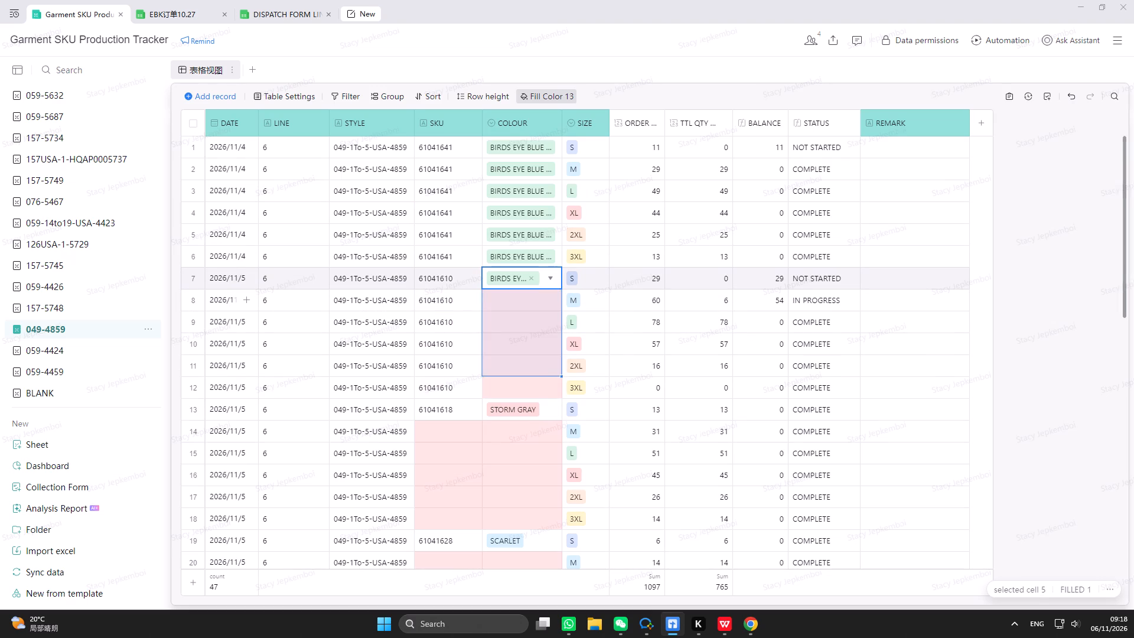
# Fill SKU 61041618 and colour STORM GRAY down from tracker row 13 through row 18.
pyautogui.click(452, 412)
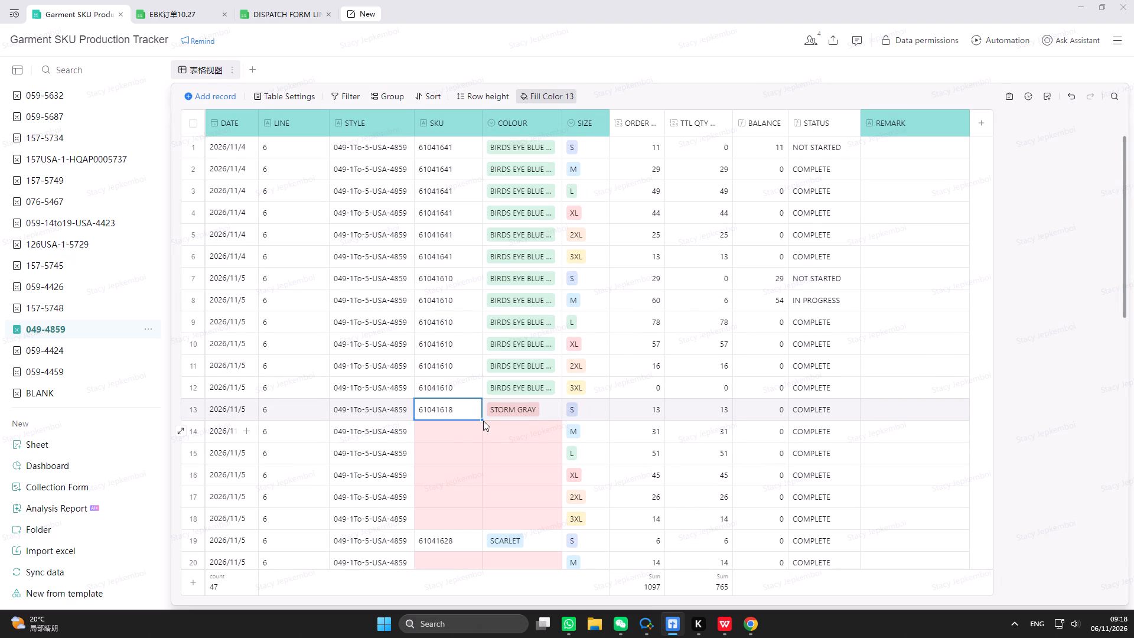
pyautogui.click(483, 421)
pyautogui.moveTo(483, 421); pyautogui.dragTo(474, 510)
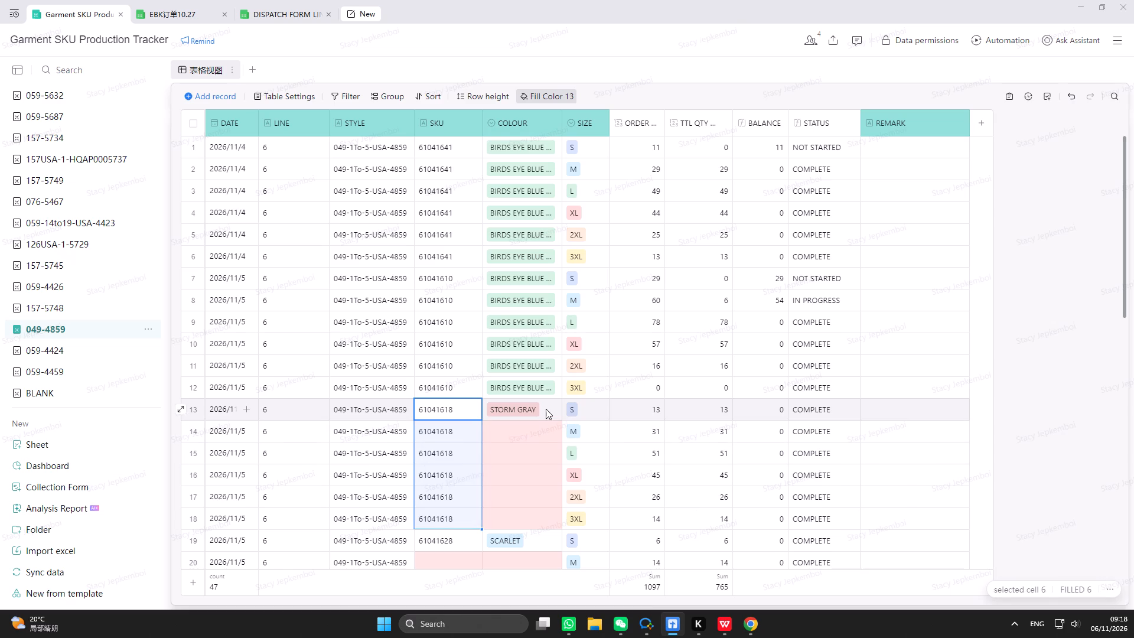
pyautogui.click(546, 409)
pyautogui.moveTo(561, 421); pyautogui.dragTo(549, 516)
# Fill SKU 61041628 and colour SCARLET down from tracker row 19 through row 24.
pyautogui.scroll(-4, 535, 442)
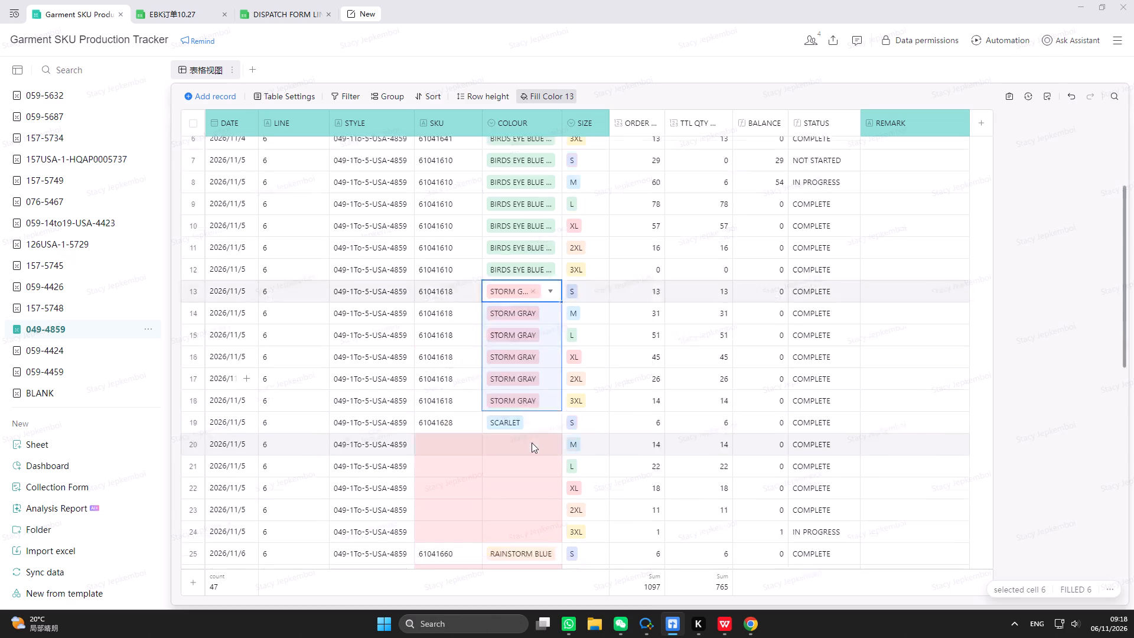
pyautogui.click(446, 308)
pyautogui.click(483, 317)
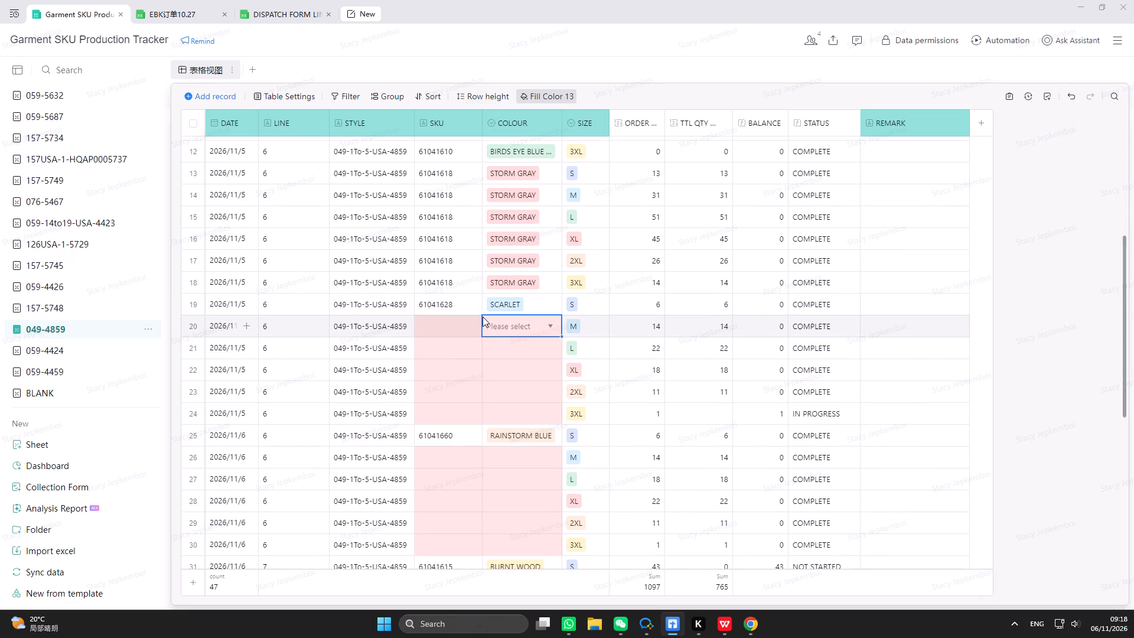
pyautogui.click(470, 307)
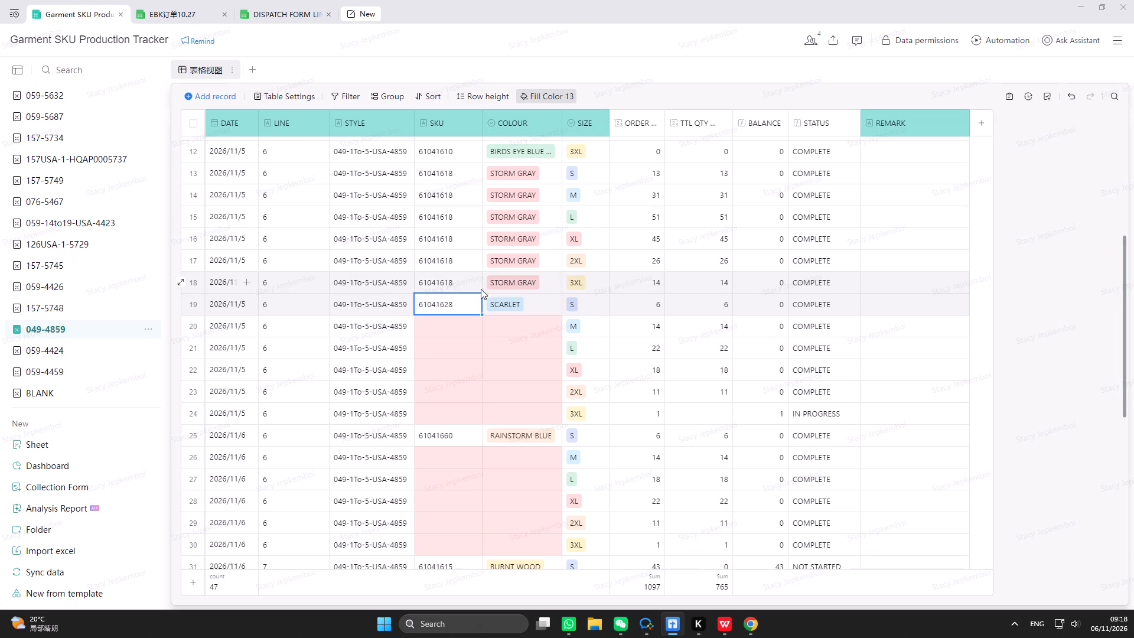
pyautogui.moveTo(481, 314); pyautogui.dragTo(470, 384)
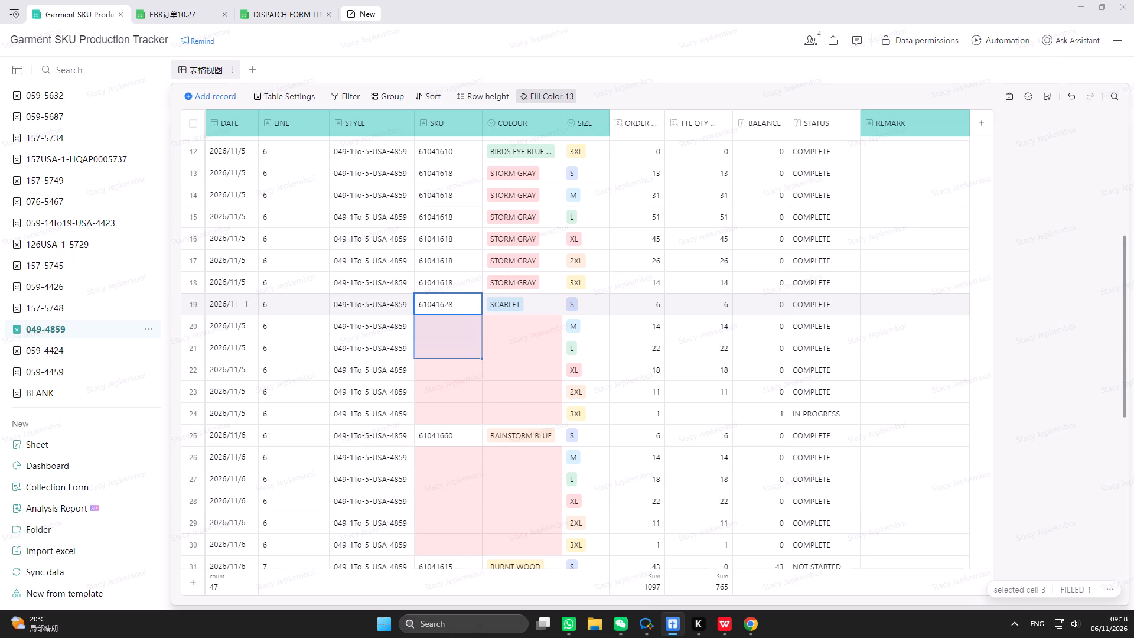
pyautogui.moveTo(470, 384); pyautogui.dragTo(467, 408)
pyautogui.click(530, 313)
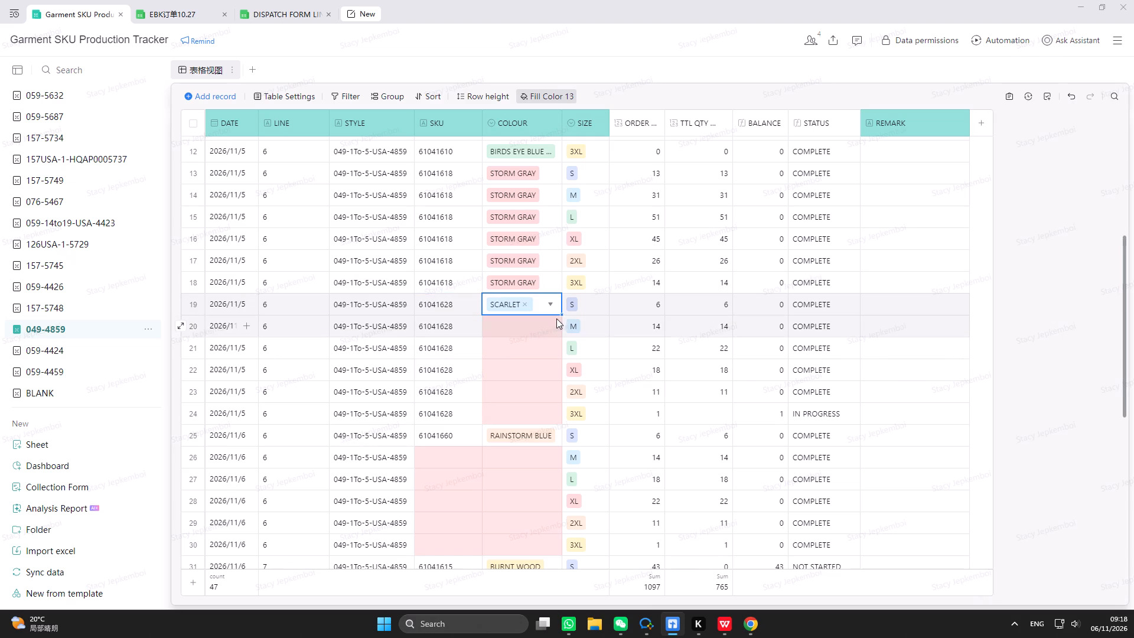
pyautogui.moveTo(561, 315); pyautogui.dragTo(549, 409)
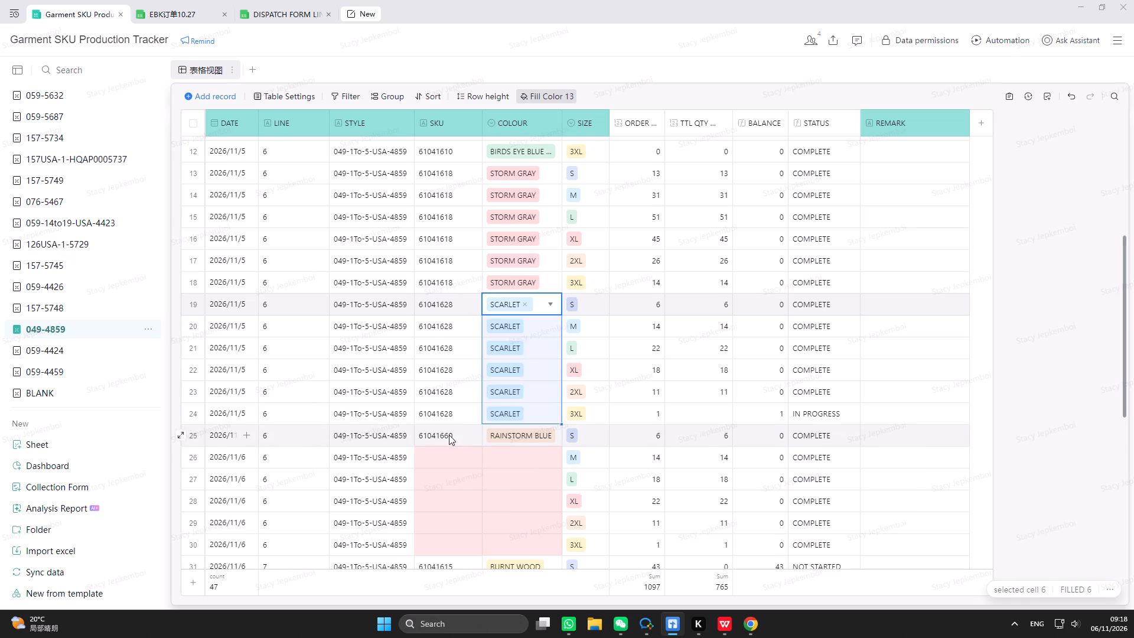
# Fill SKU 61041660 and colour RAINSTORM BLUE down from tracker row 25 through row 30.
pyautogui.click(449, 435)
pyautogui.moveTo(483, 447); pyautogui.dragTo(476, 538)
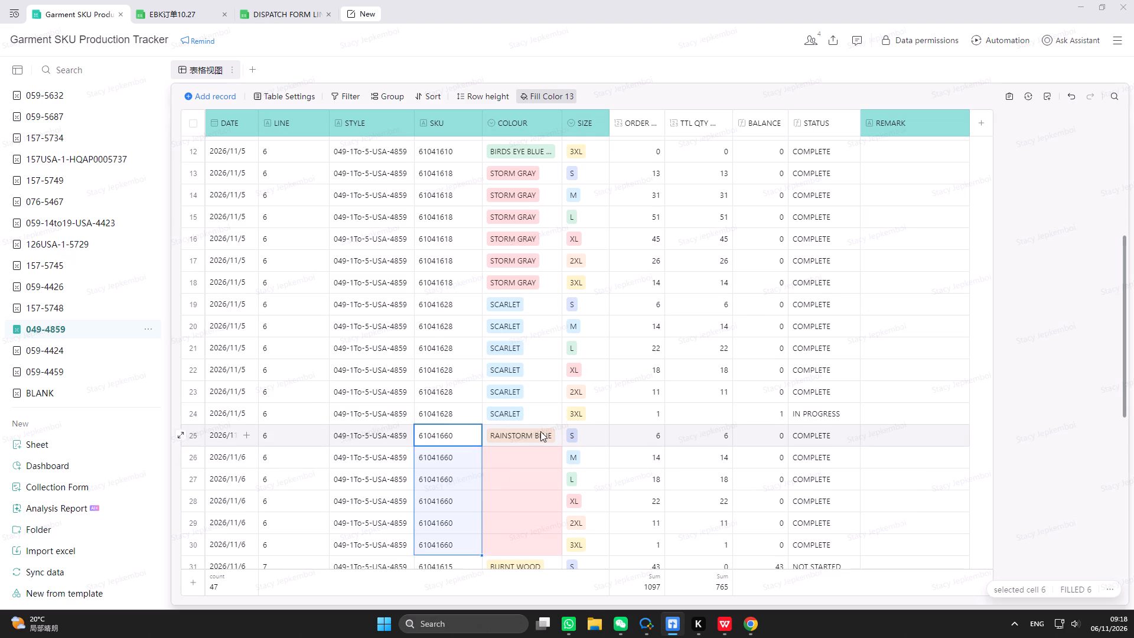
pyautogui.click(540, 431)
pyautogui.moveTo(562, 447); pyautogui.dragTo(561, 536)
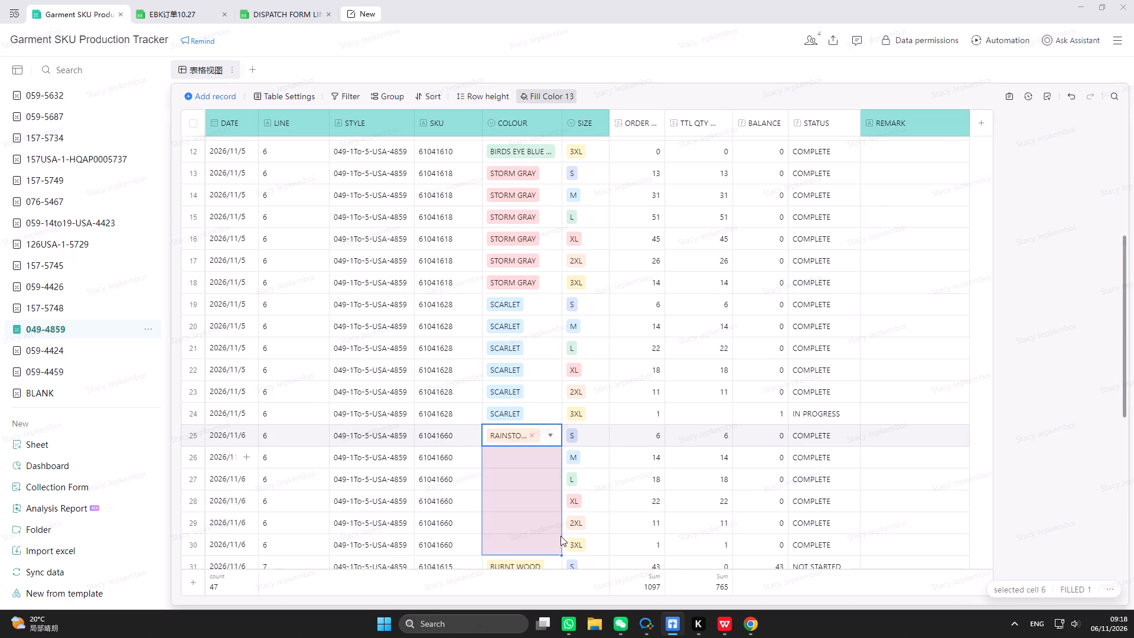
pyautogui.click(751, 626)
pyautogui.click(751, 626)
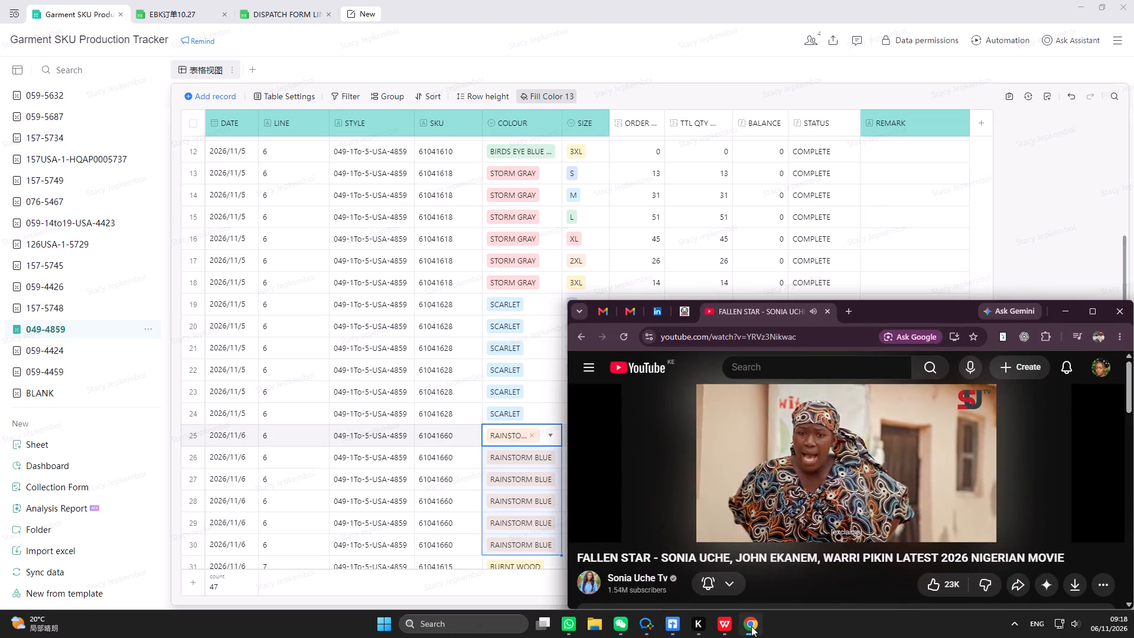
# Fill SKU 61041615 and colour BURNT WOOD down from tracker row 31 through row 36.
pyautogui.scroll(-3, 593, 475)
pyautogui.click(475, 390)
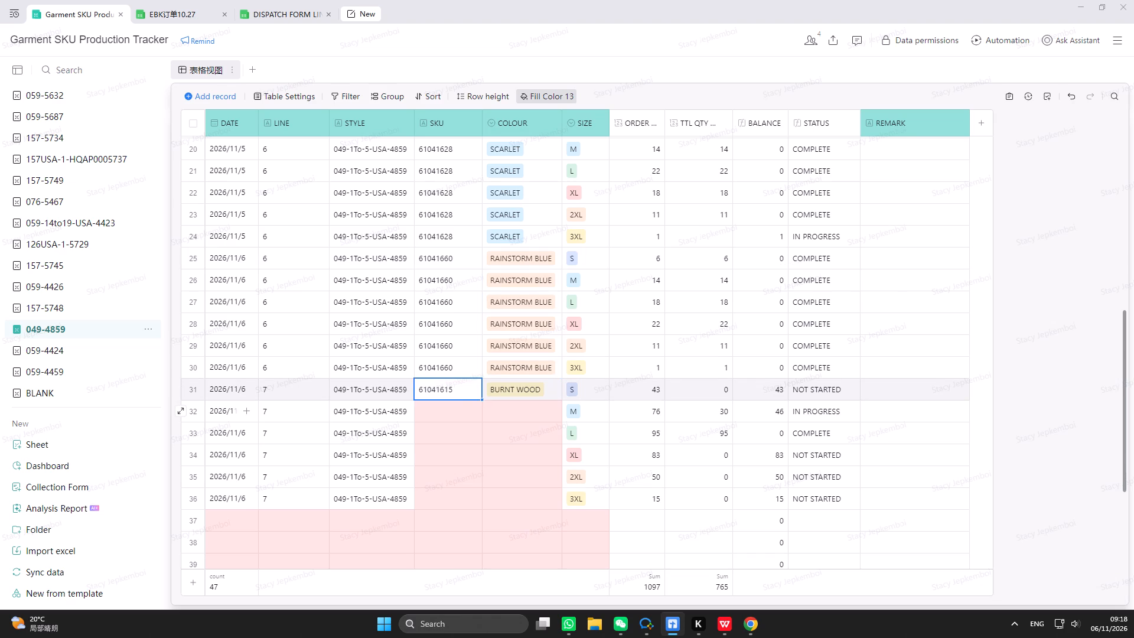
pyautogui.moveTo(483, 400); pyautogui.dragTo(466, 494)
pyautogui.click(516, 399)
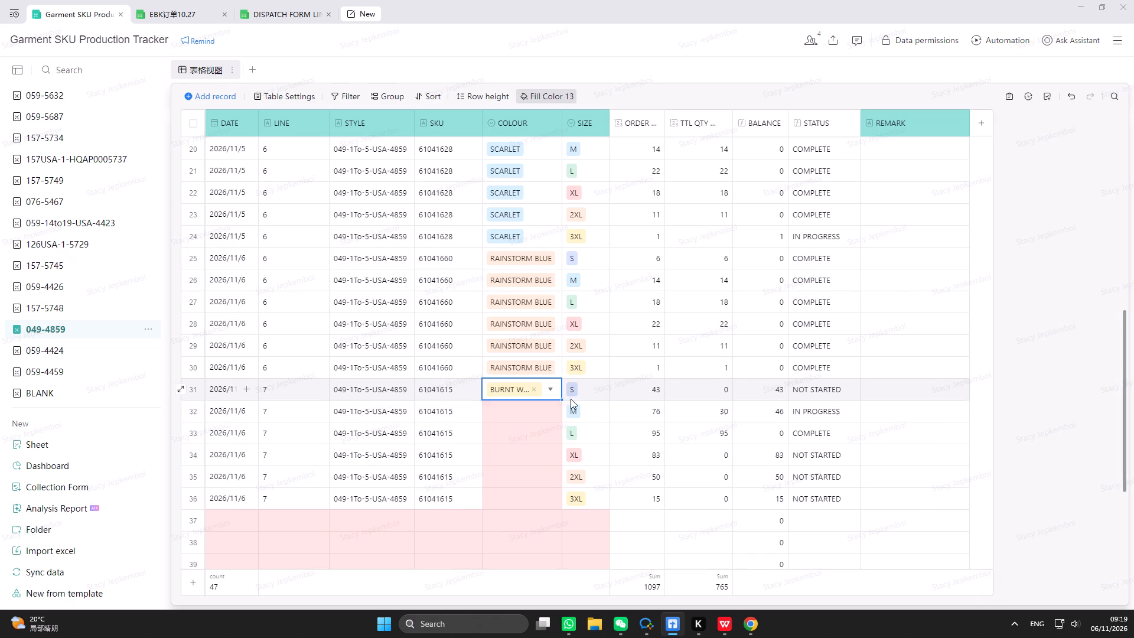
pyautogui.moveTo(561, 401); pyautogui.dragTo(556, 493)
pyautogui.click(866, 536)
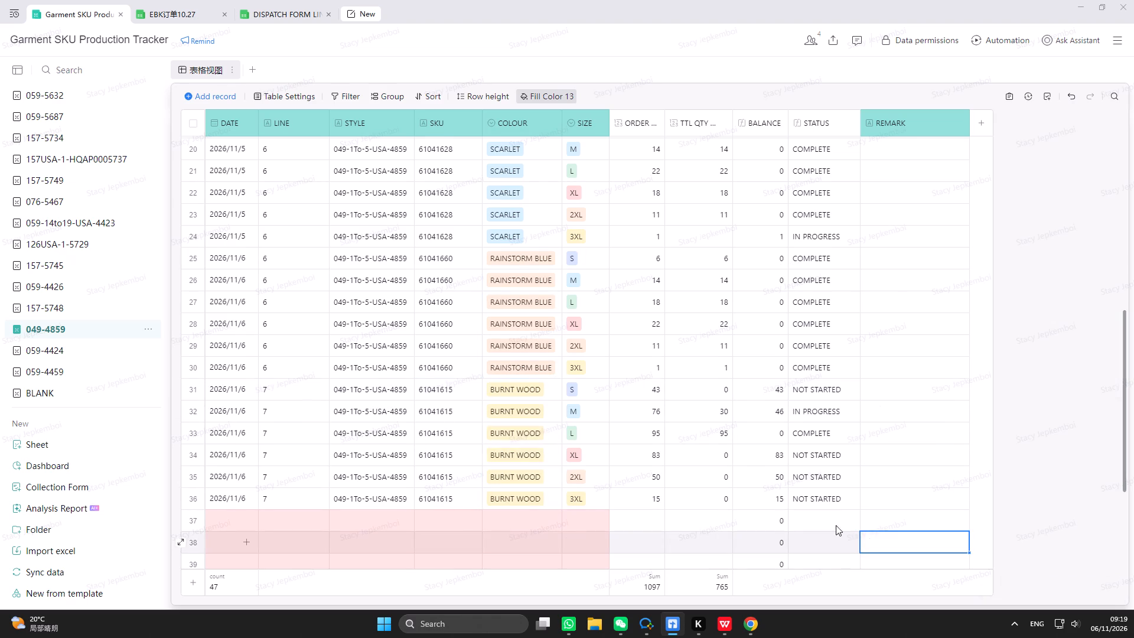
# Switch to the DISPATCH FORM LINE WISE spreadsheet and review the group outputs on the 11.6 sheet.
pyautogui.scroll(4, 311, 291)
pyautogui.click(279, 14)
pyautogui.scroll(3, 808, 447)
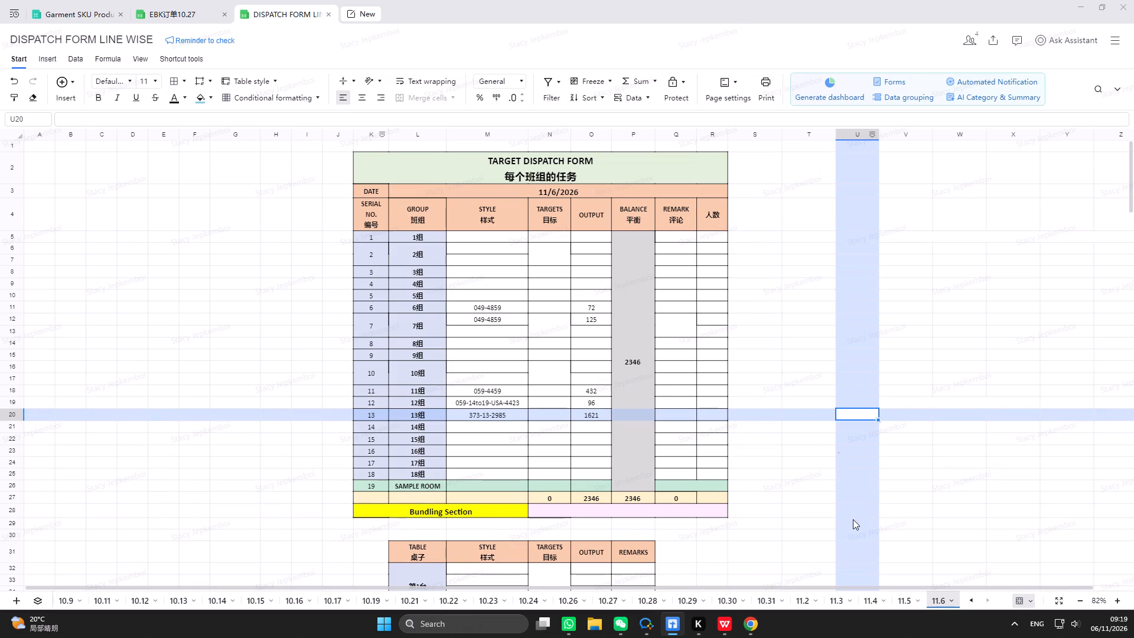
pyautogui.click(853, 519)
pyautogui.scroll(3, 751, 474)
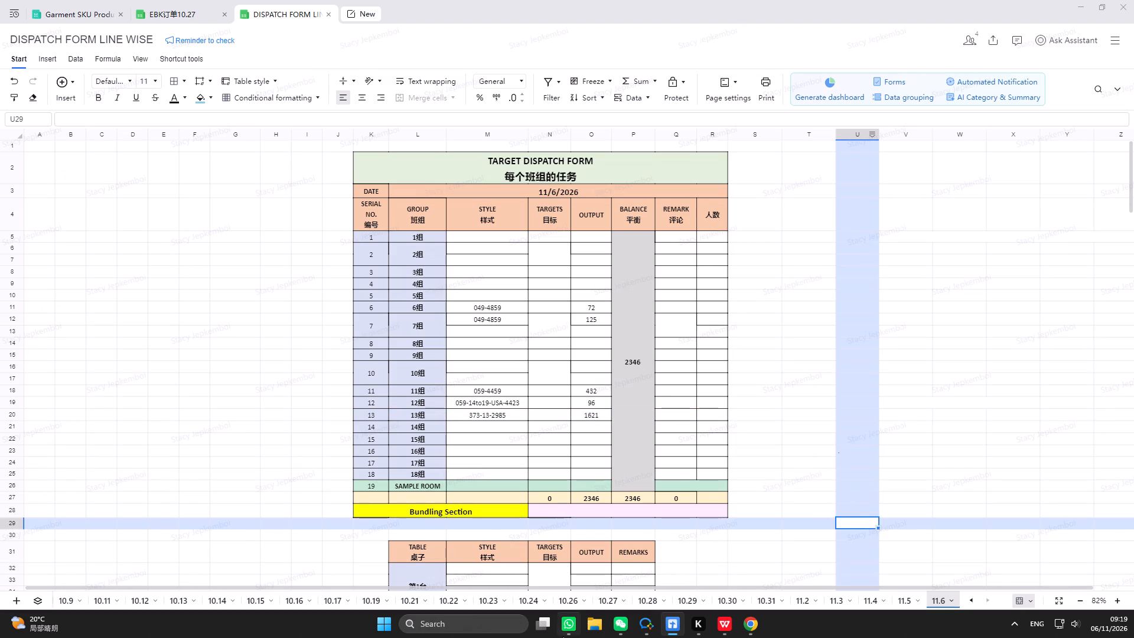